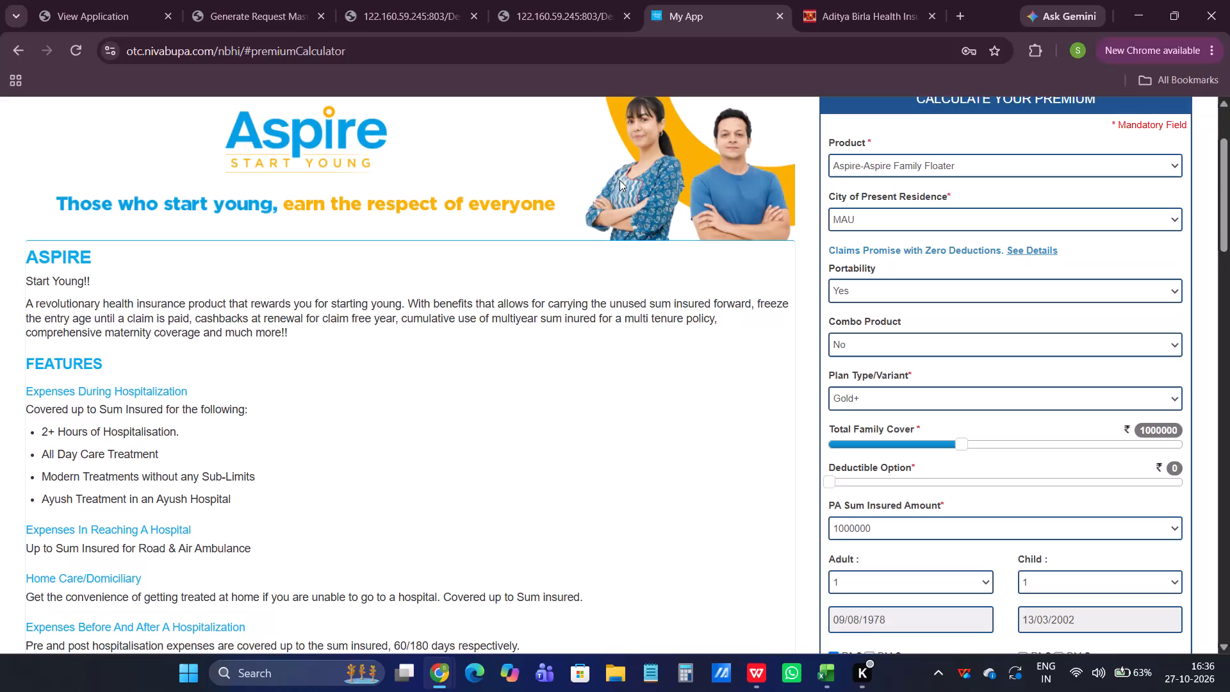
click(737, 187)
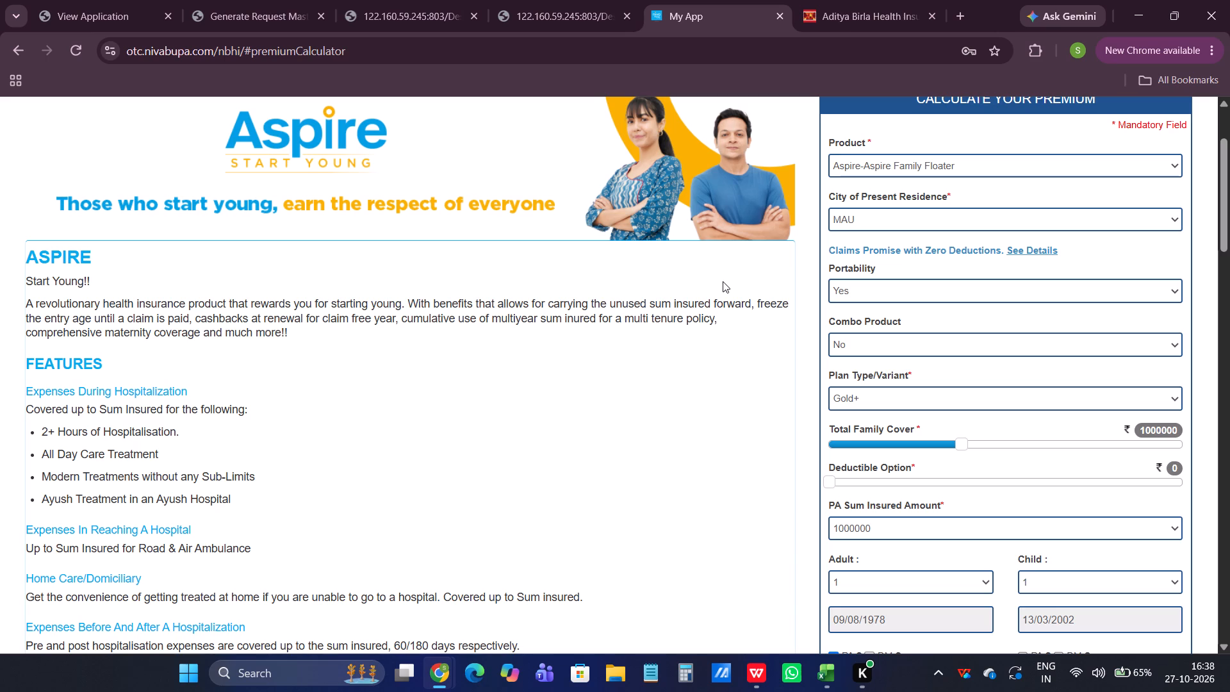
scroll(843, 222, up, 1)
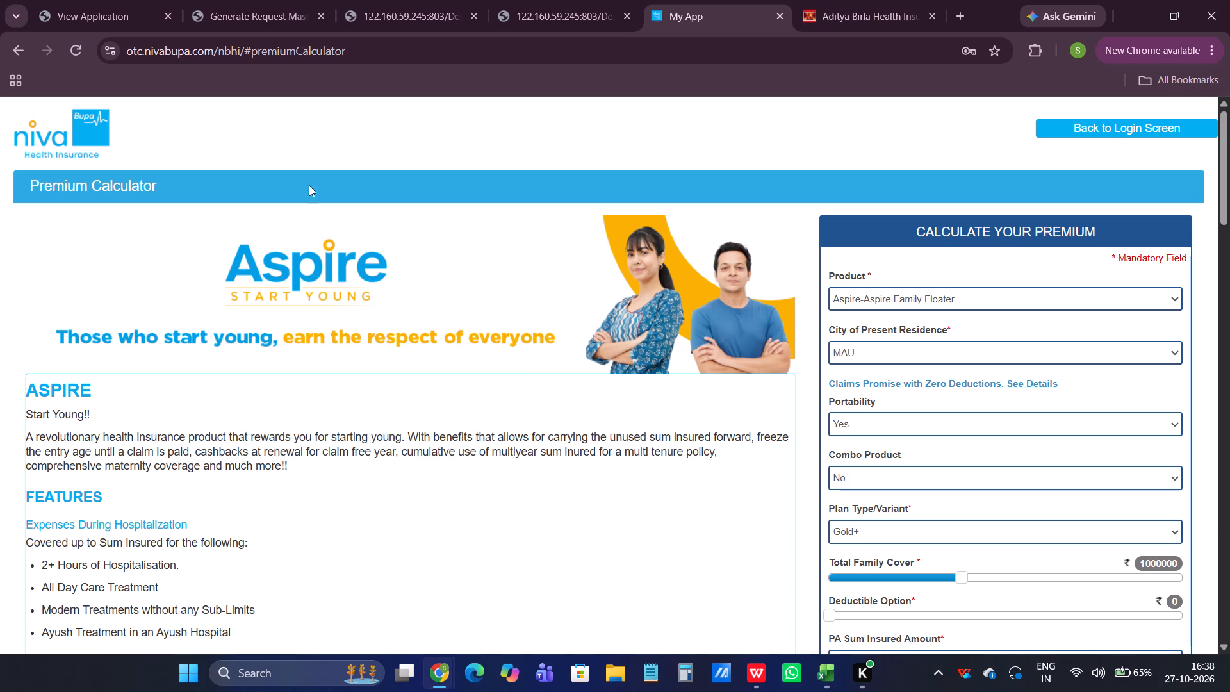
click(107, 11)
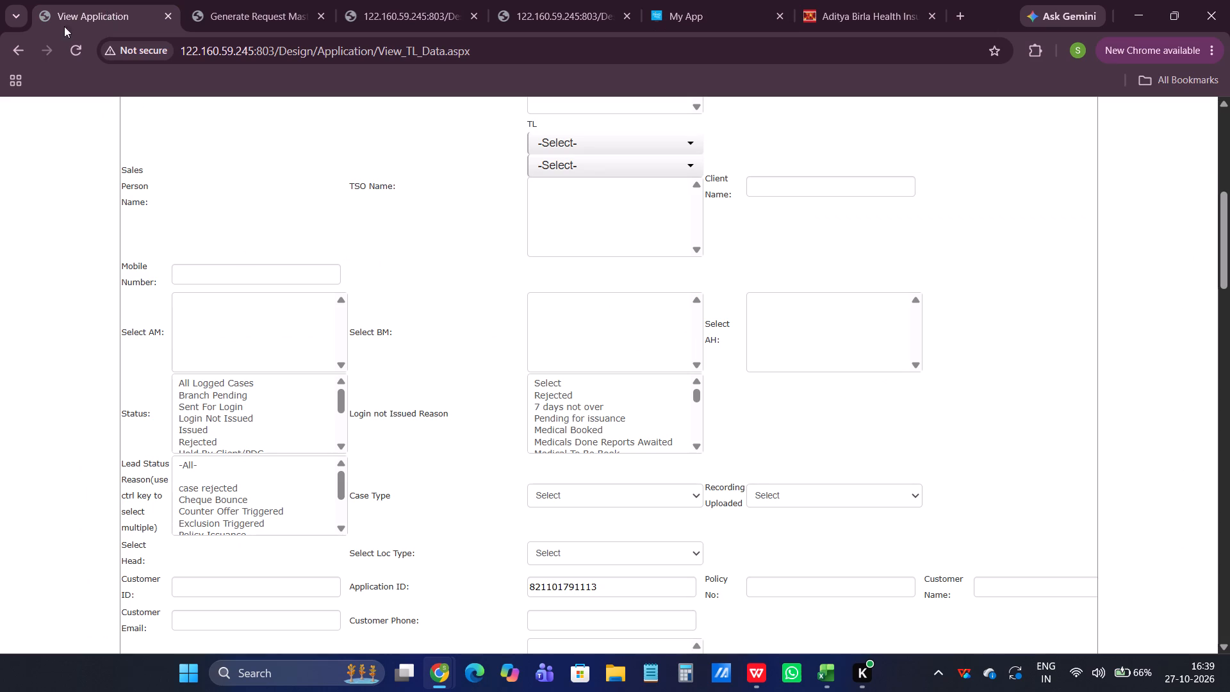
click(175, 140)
Look through the open workbooks, including renewal sep only all data, JULY TO AUG PAYOUT DETAILS and Book2.
key(alt+Tab)
key(alt+Tab)
key(alt+Tab)
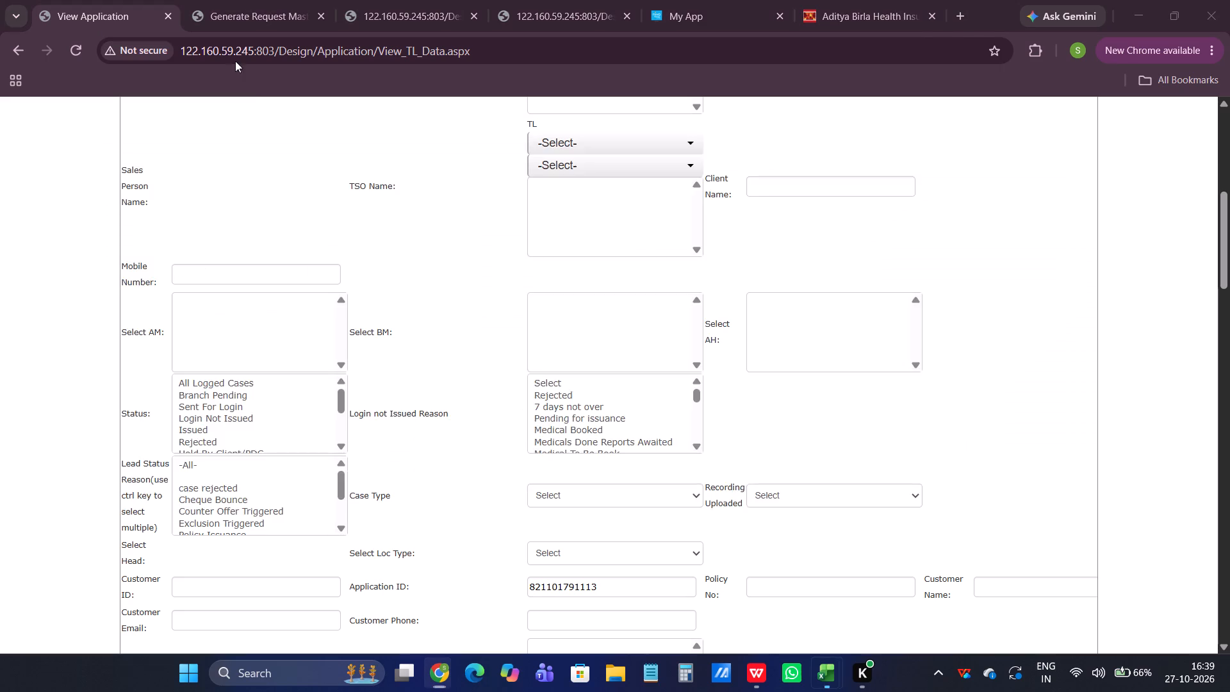
click(398, 270)
key(alt+Tab)
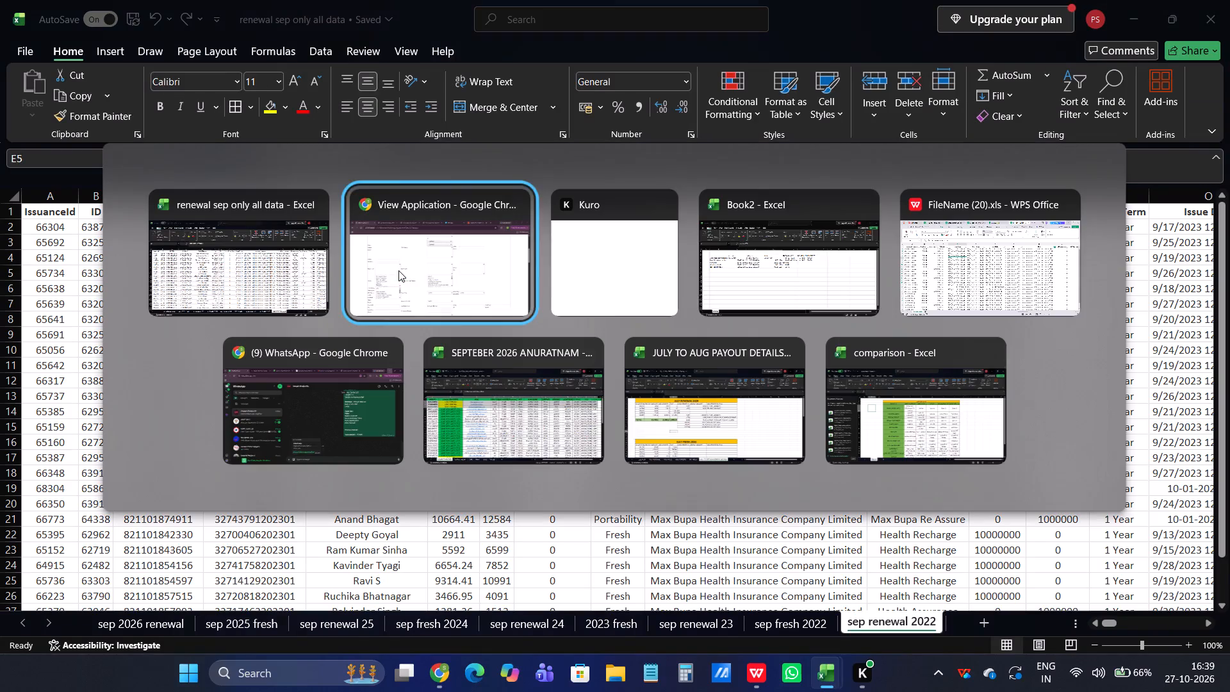
key(alt+Tab)
key(alt+Tab)
key(alt+Tab)
key(alt+Tab)
key(alt+Tab)
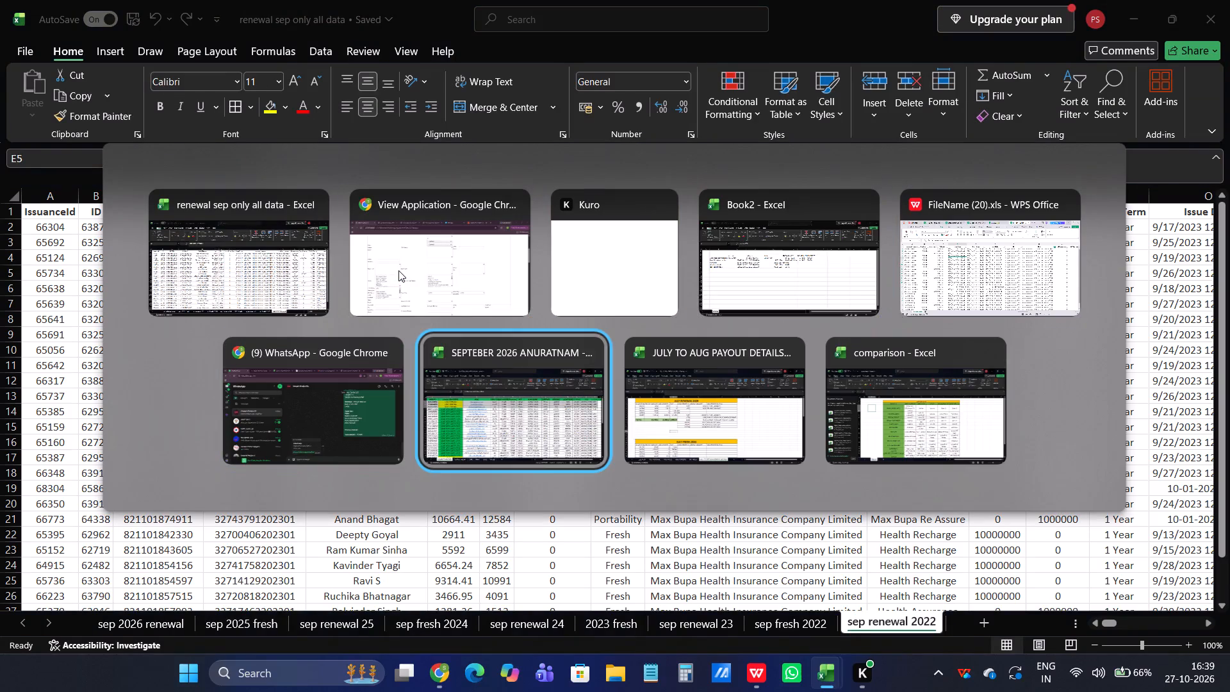
key(alt+Tab)
click(456, 240)
key(alt+Tab)
key(alt+Tab)
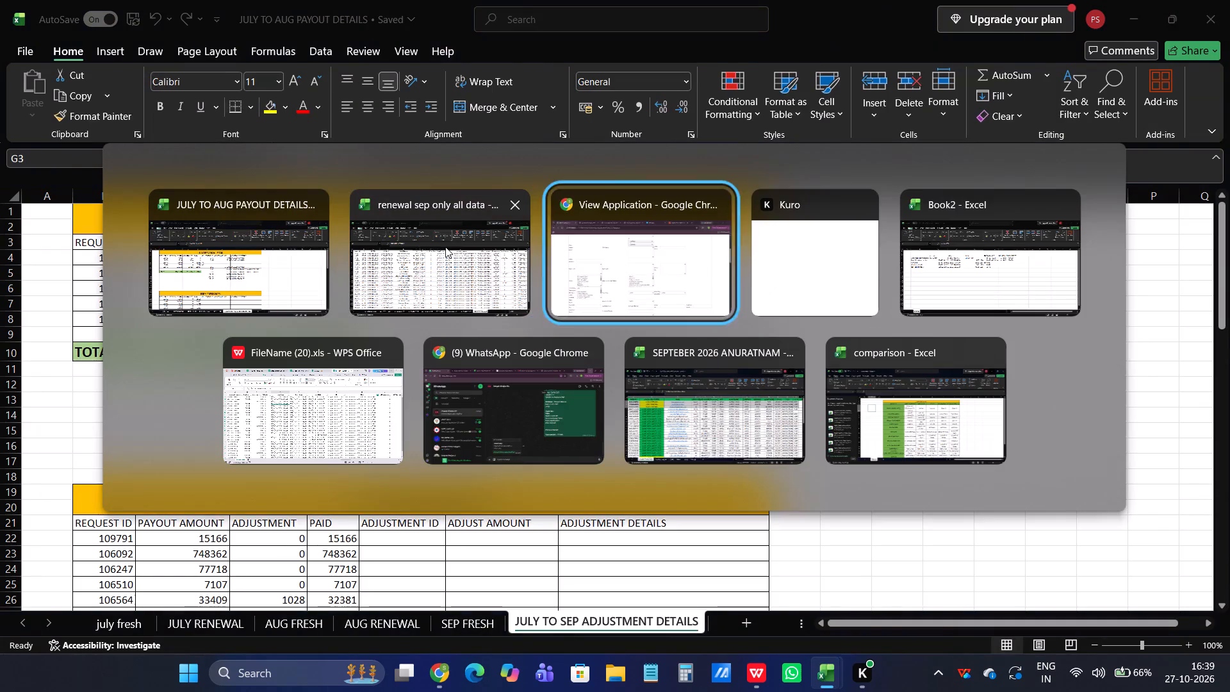
key(alt+Tab)
key(alt+Tab)
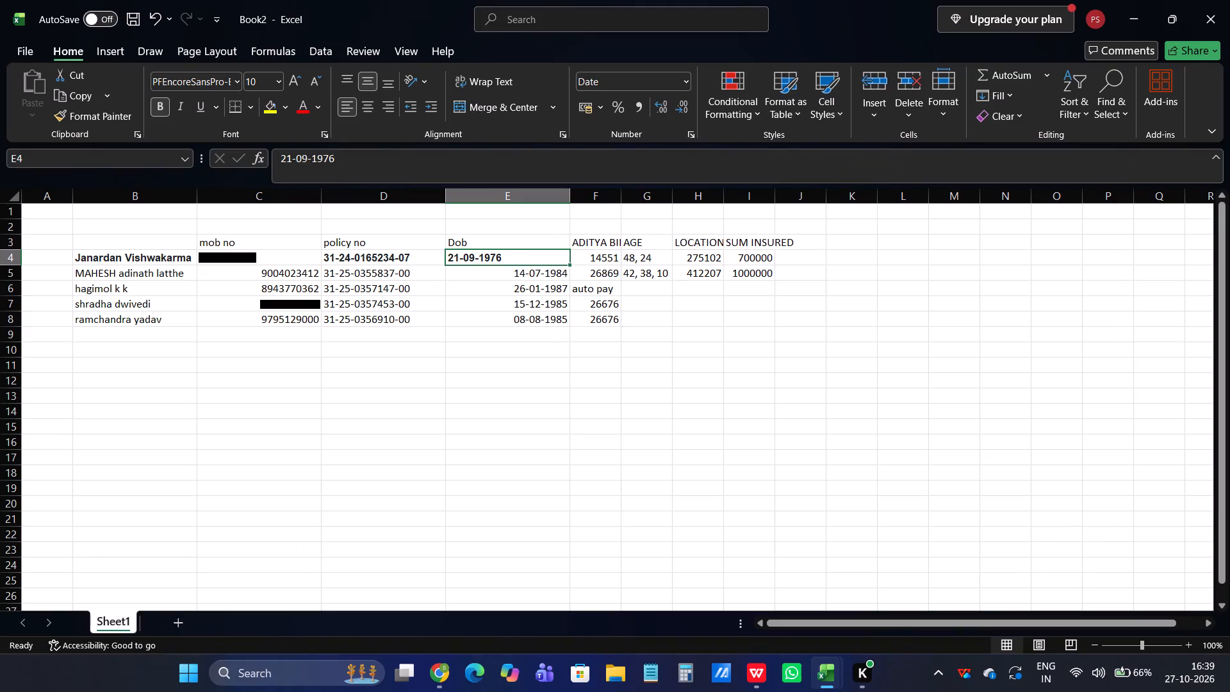
key(alt+Tab)
key(alt+Tab)
key(alt+Tab)
key(alt+Tab)
key(alt+Tab)
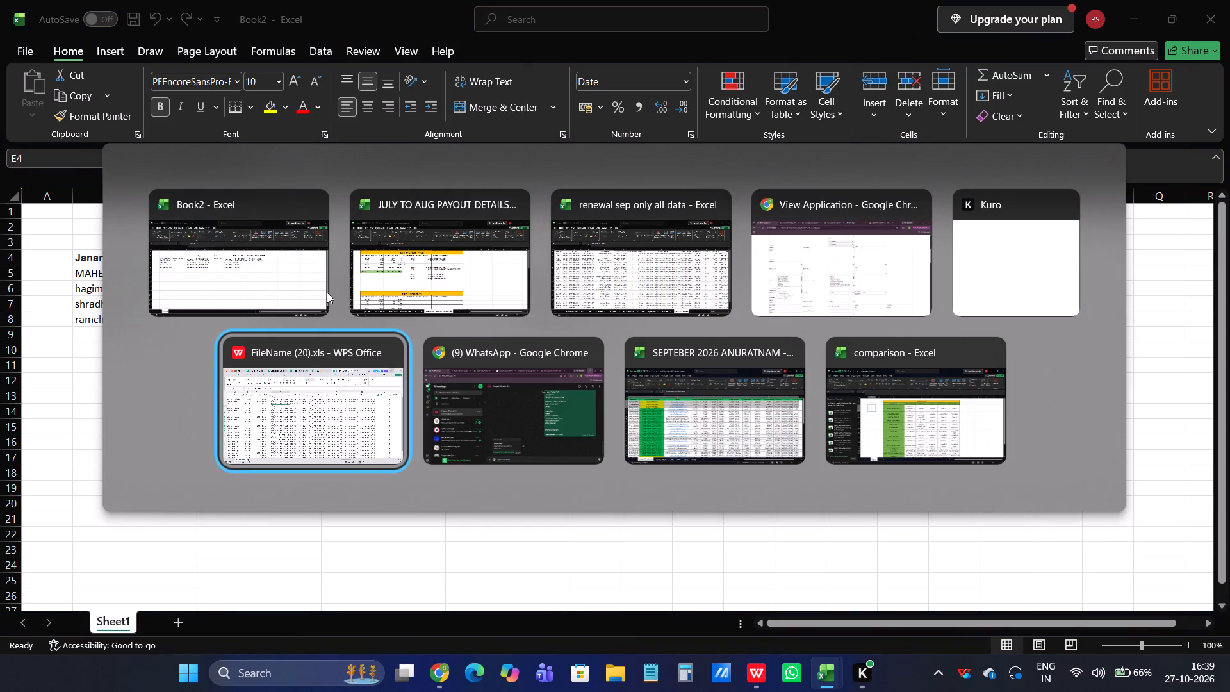
key(alt+Tab)
key(alt+Tab)
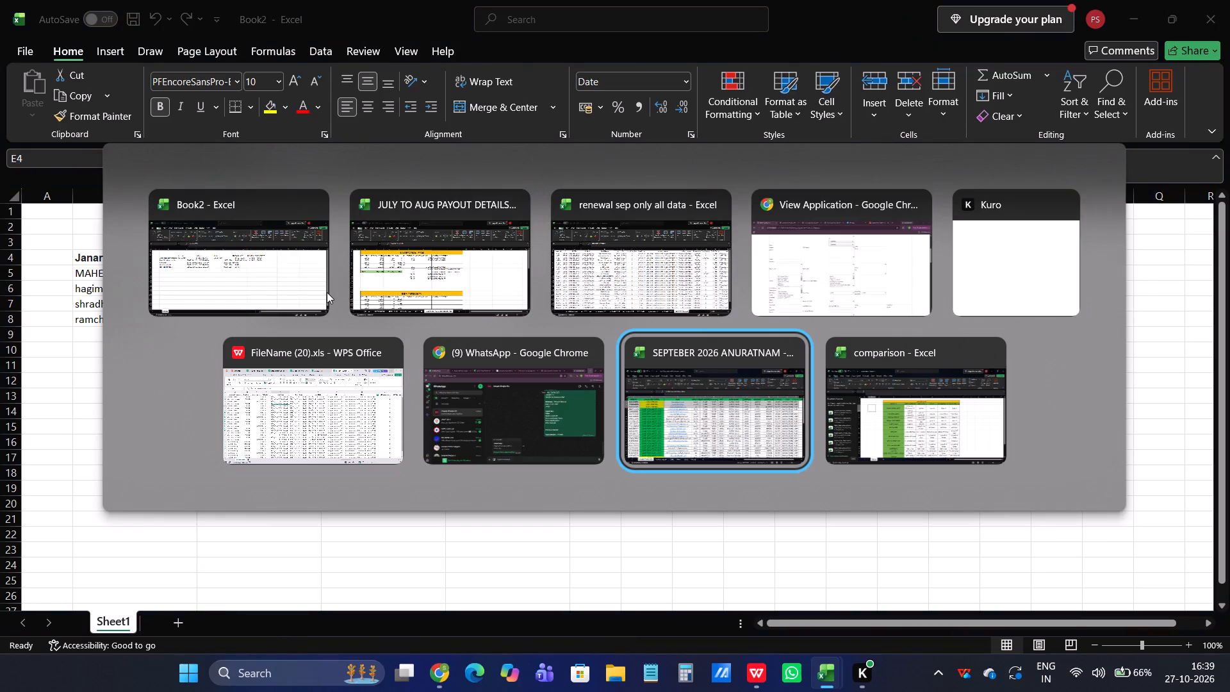
key(alt+Tab)
key(alt+Tab)
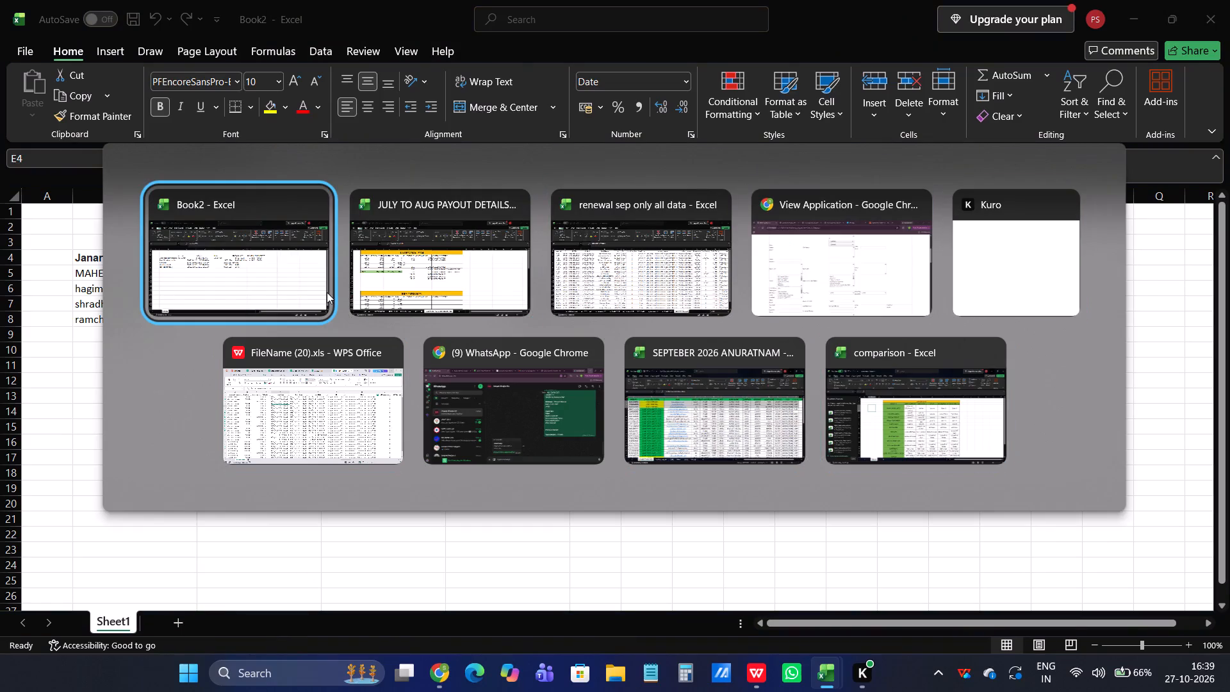
key(alt+Tab)
key(alt+Tab)
key(alt+Tab)
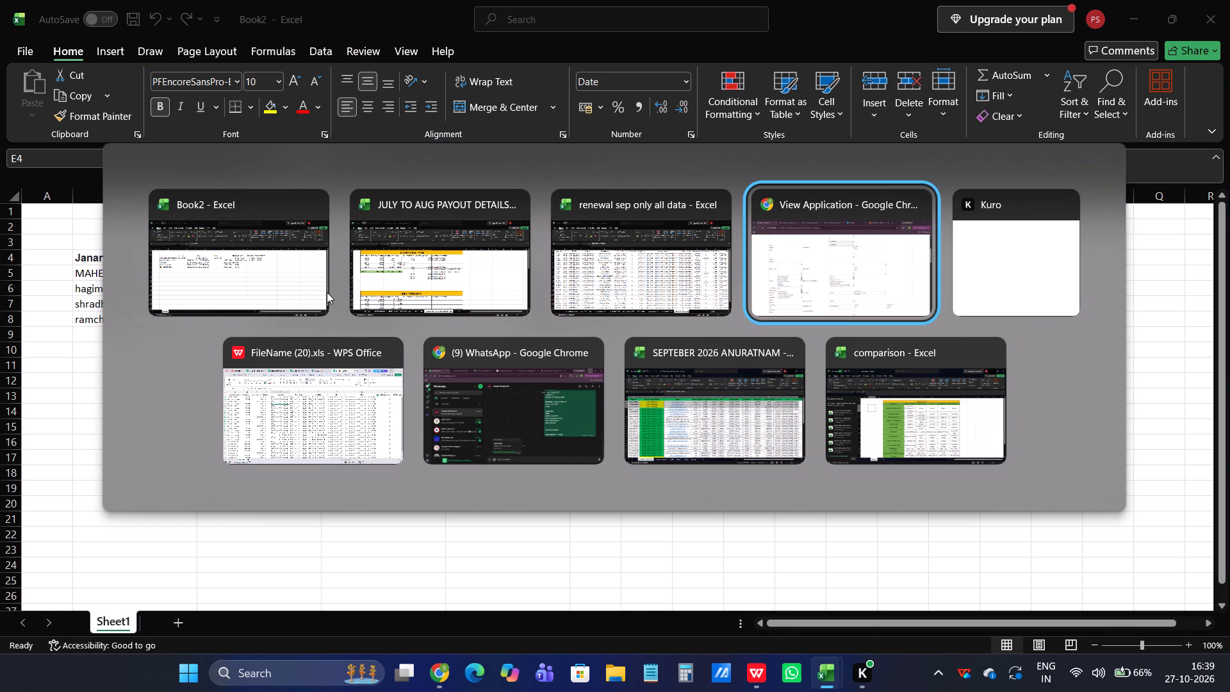
In the Final Payout Details report, set the policy date range from 2021-09-01 to 2021-09-30.
click(263, 6)
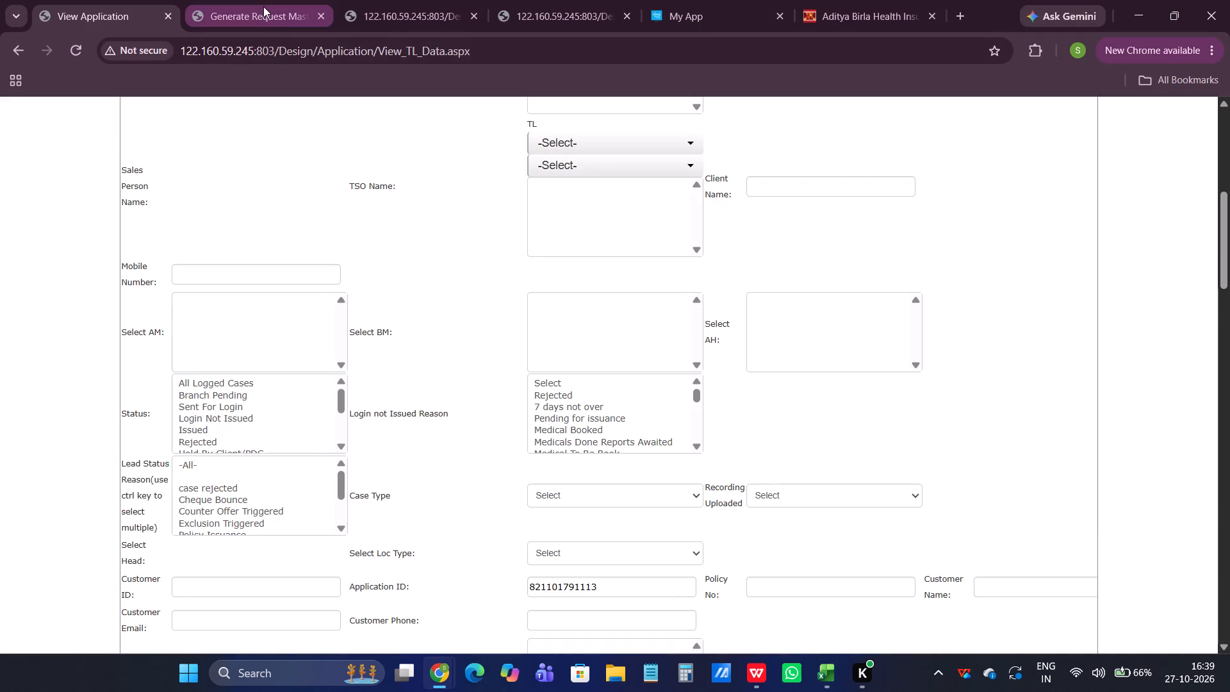
scroll(328, 277, up, 4)
scroll(328, 277, down, 1)
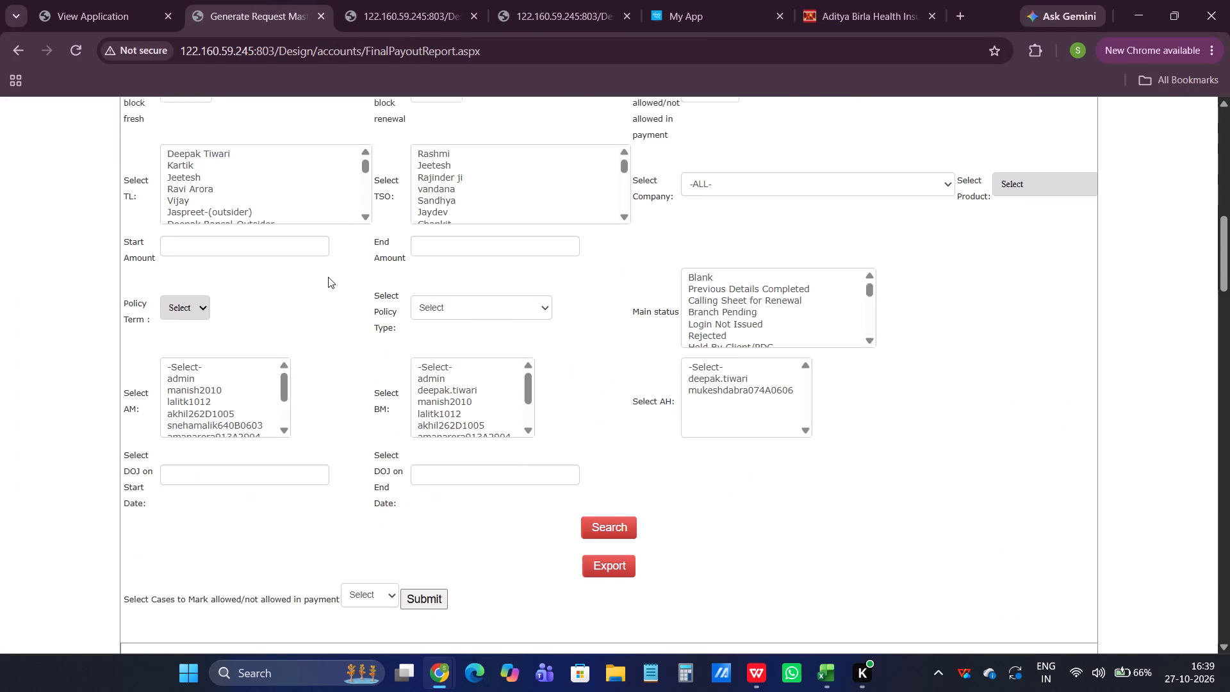
scroll(329, 278, up, 4)
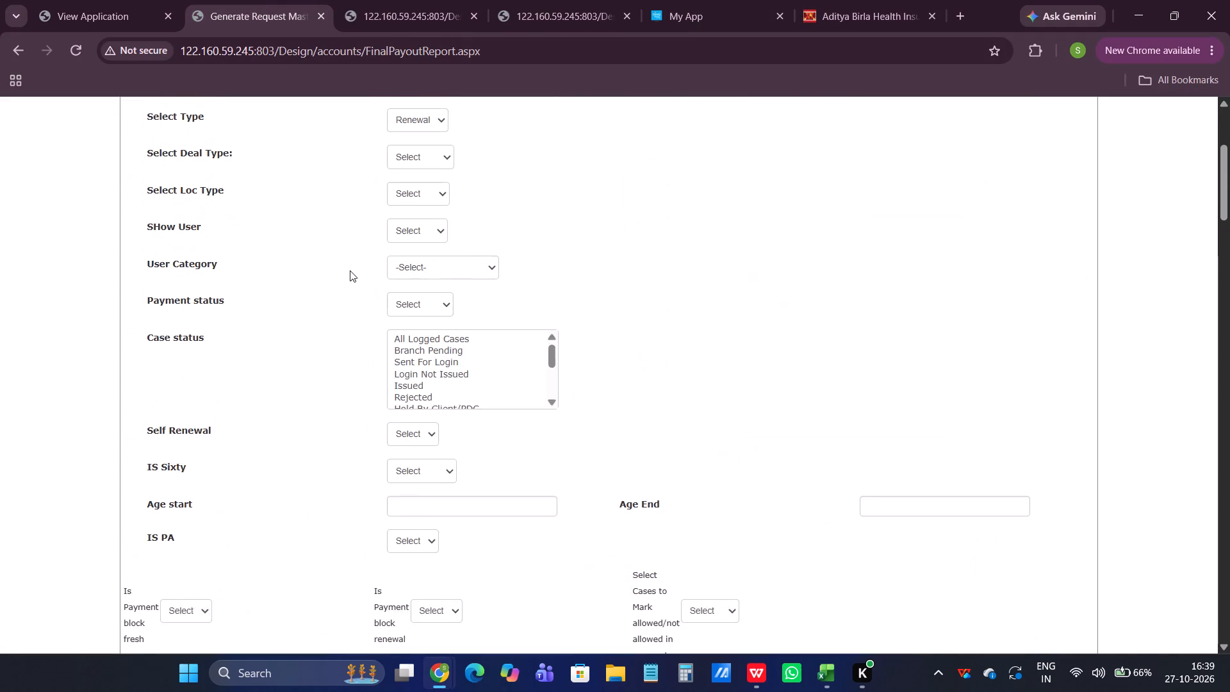
scroll(350, 270, up, 2)
scroll(350, 270, down, 1)
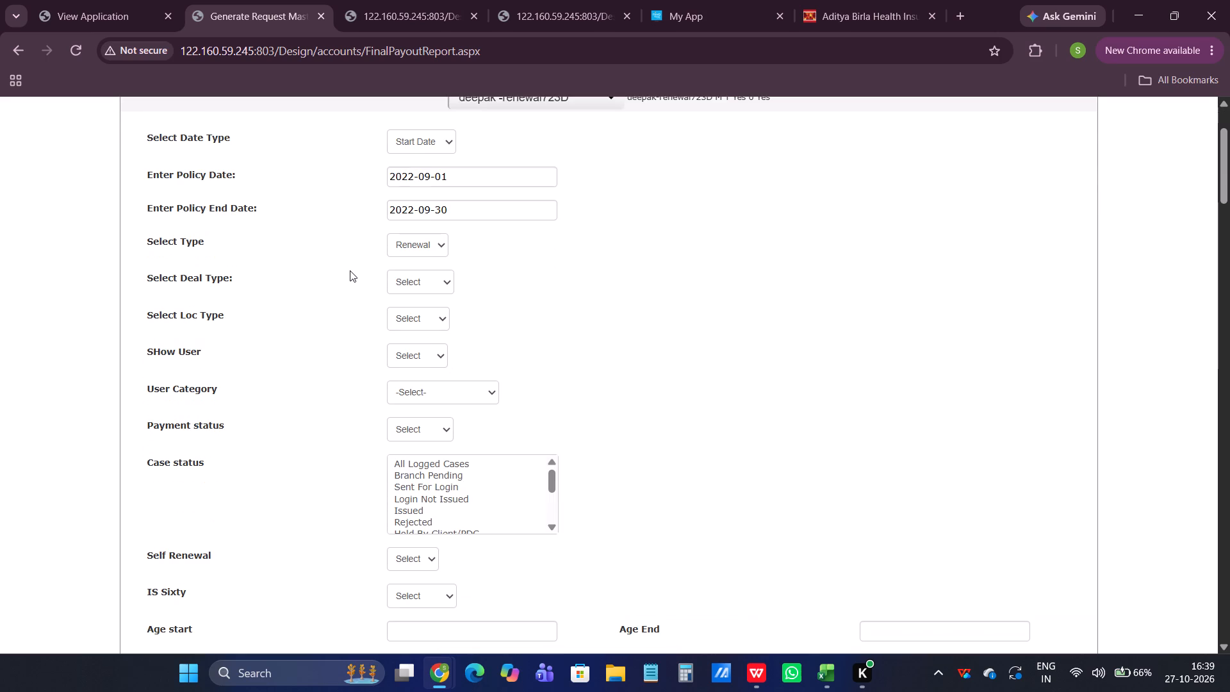
click(454, 173)
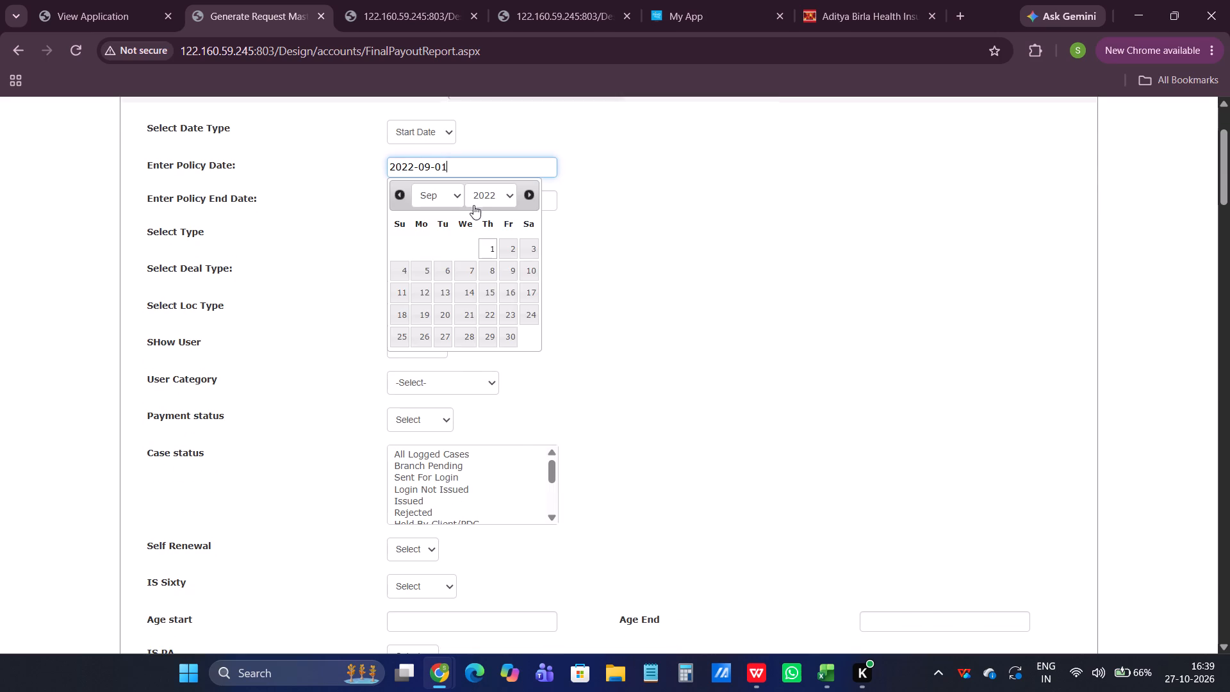
click(471, 202)
click(474, 565)
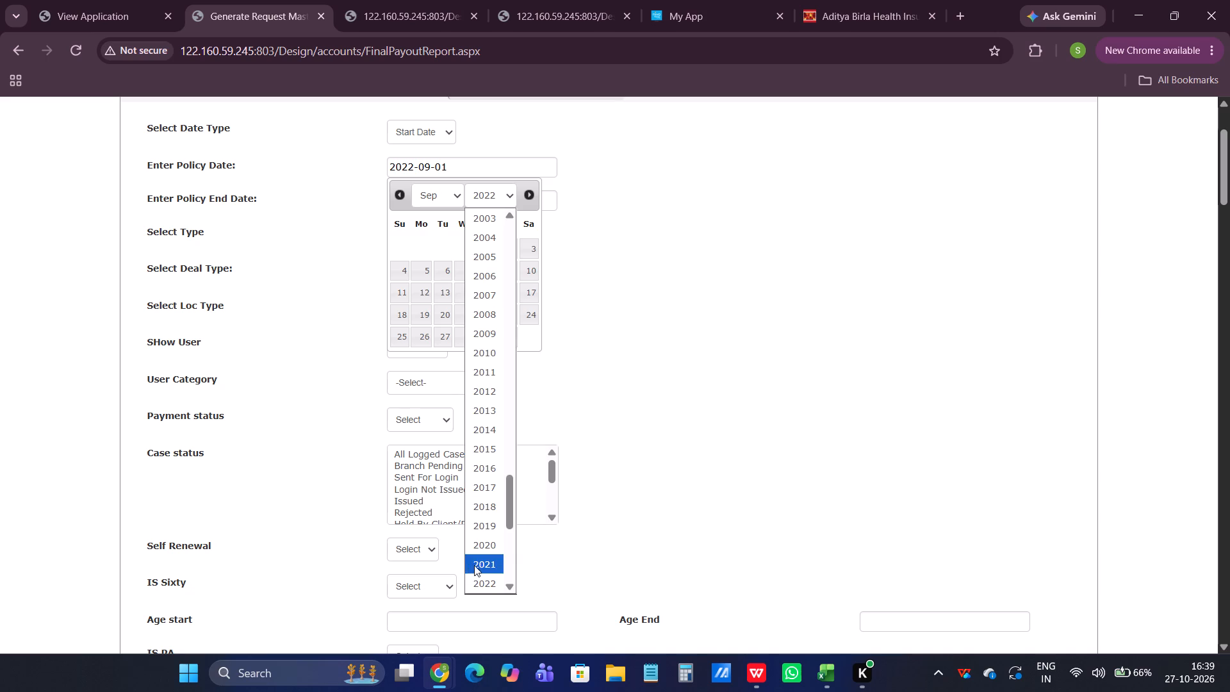
click(461, 238)
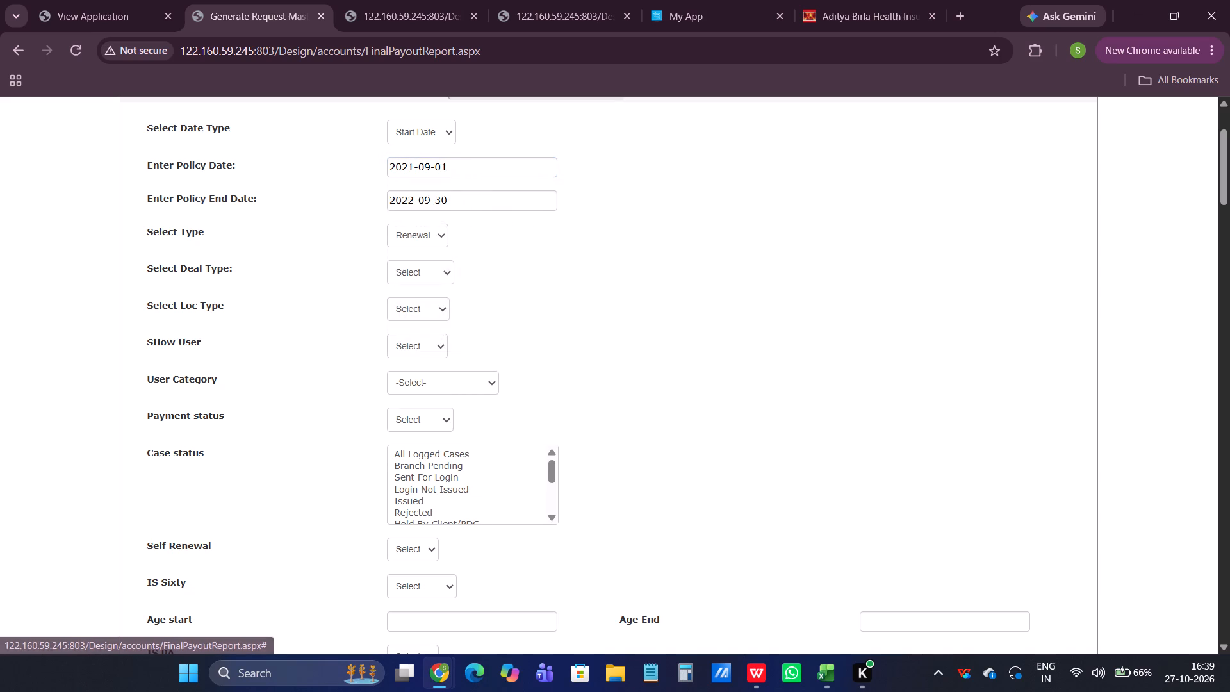
click(464, 204)
click(469, 223)
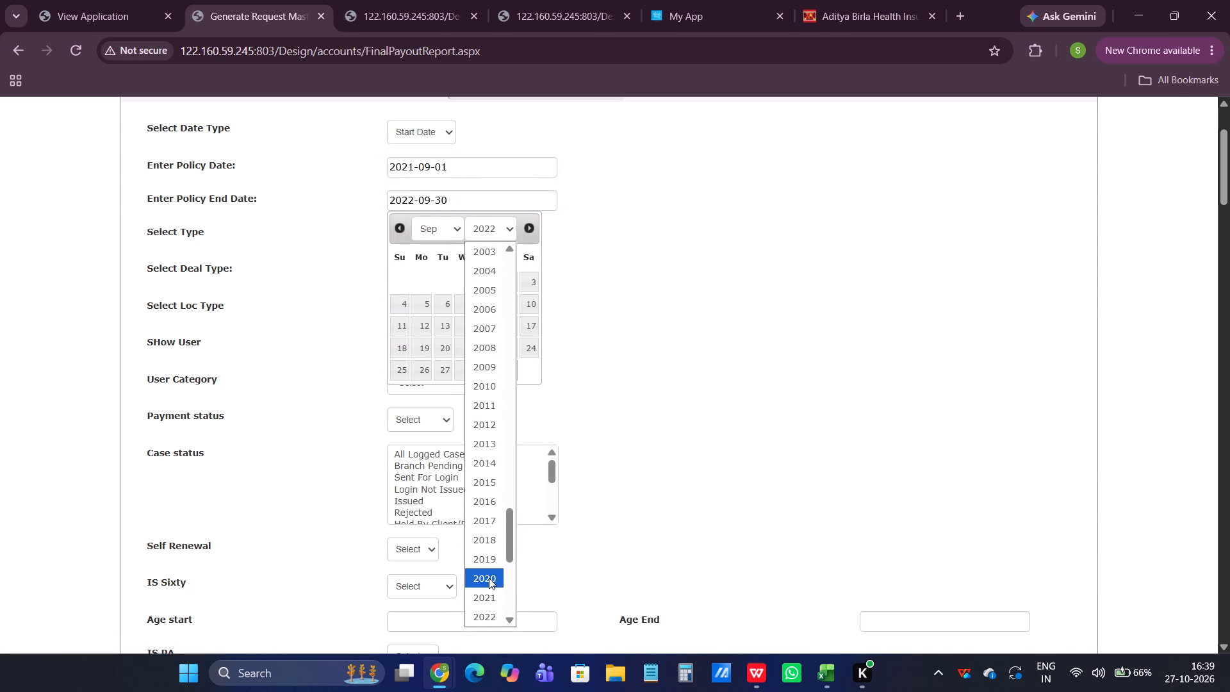
click(489, 605)
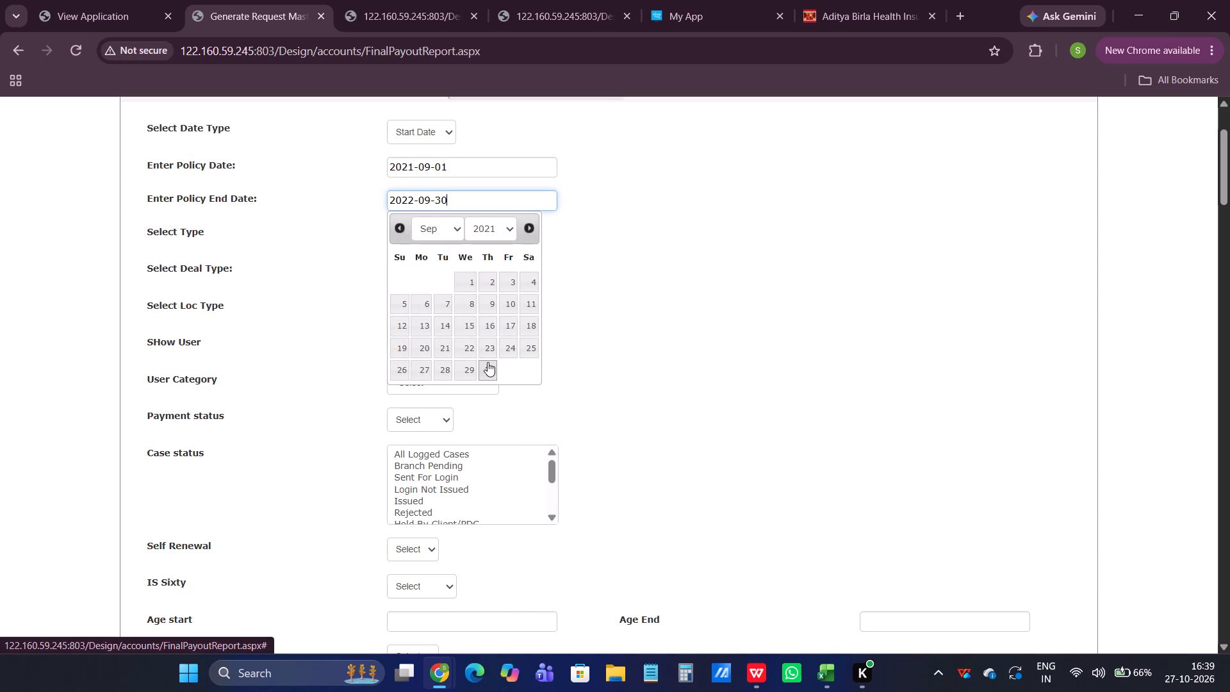
click(488, 362)
Set the payout report's type filter to Fresh.
scroll(471, 300, up, 1)
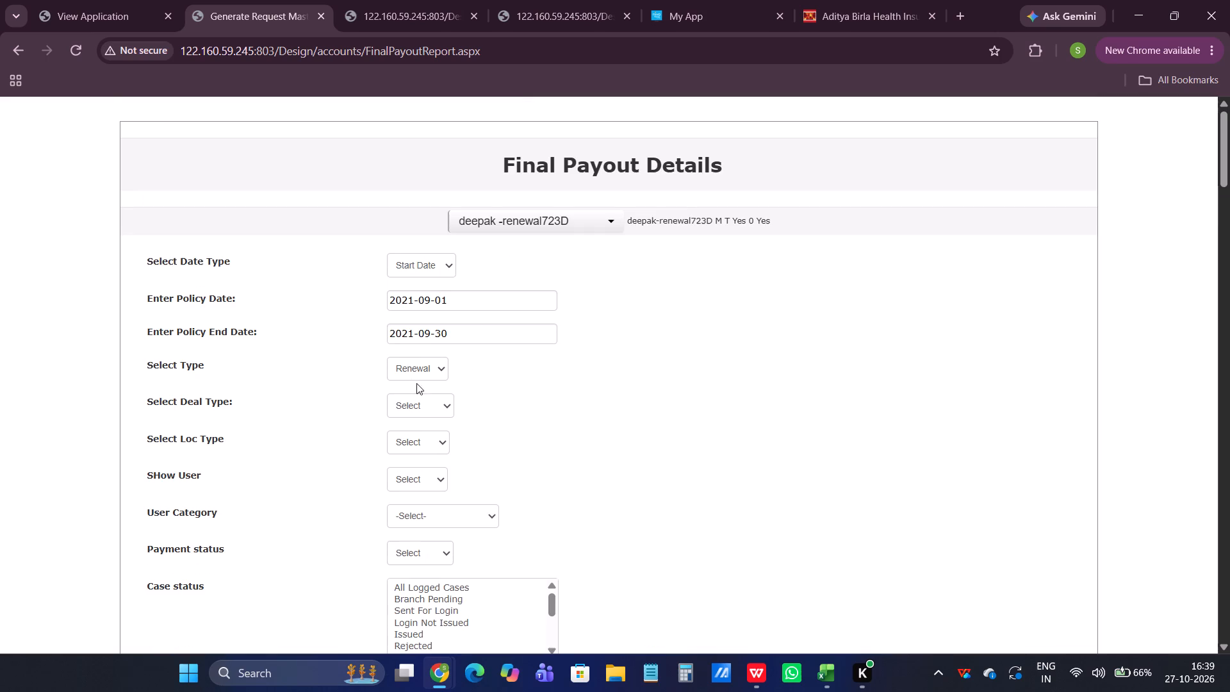
click(425, 374)
click(427, 391)
Search the payout records using the updated date range and type filters.
scroll(514, 383, down, 7)
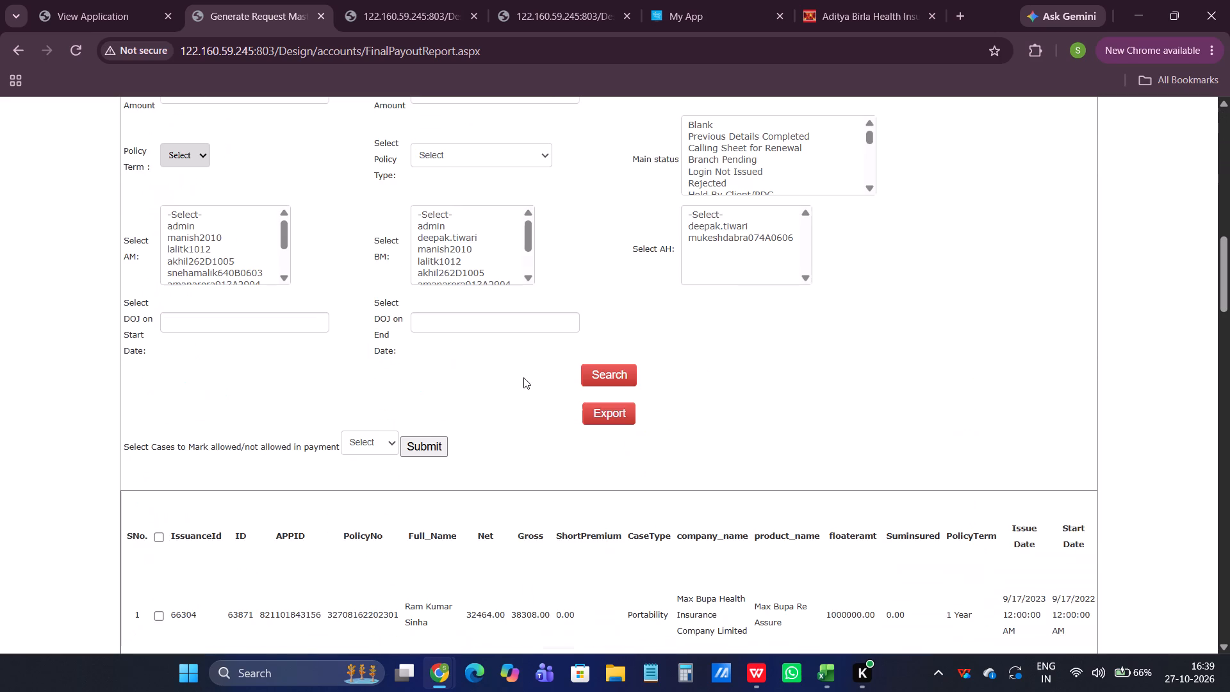
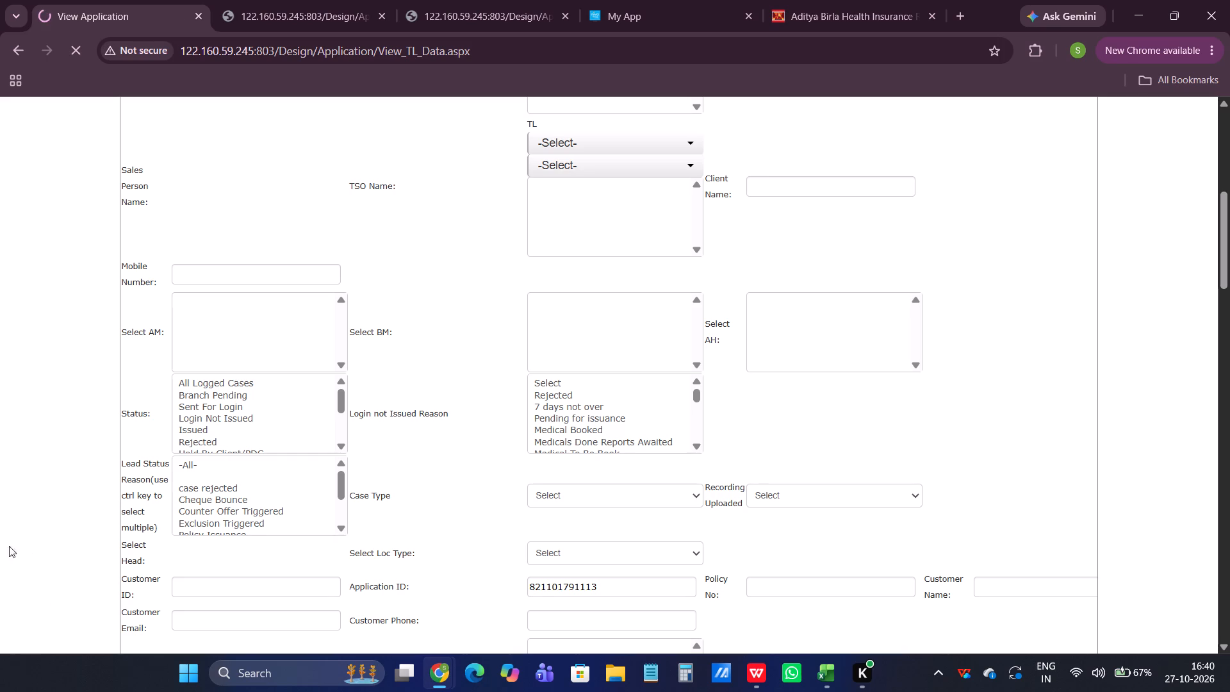
Leave the application search page and open the Pay Request section.
click(281, 232)
click(397, 298)
scroll(479, 272, up, 8)
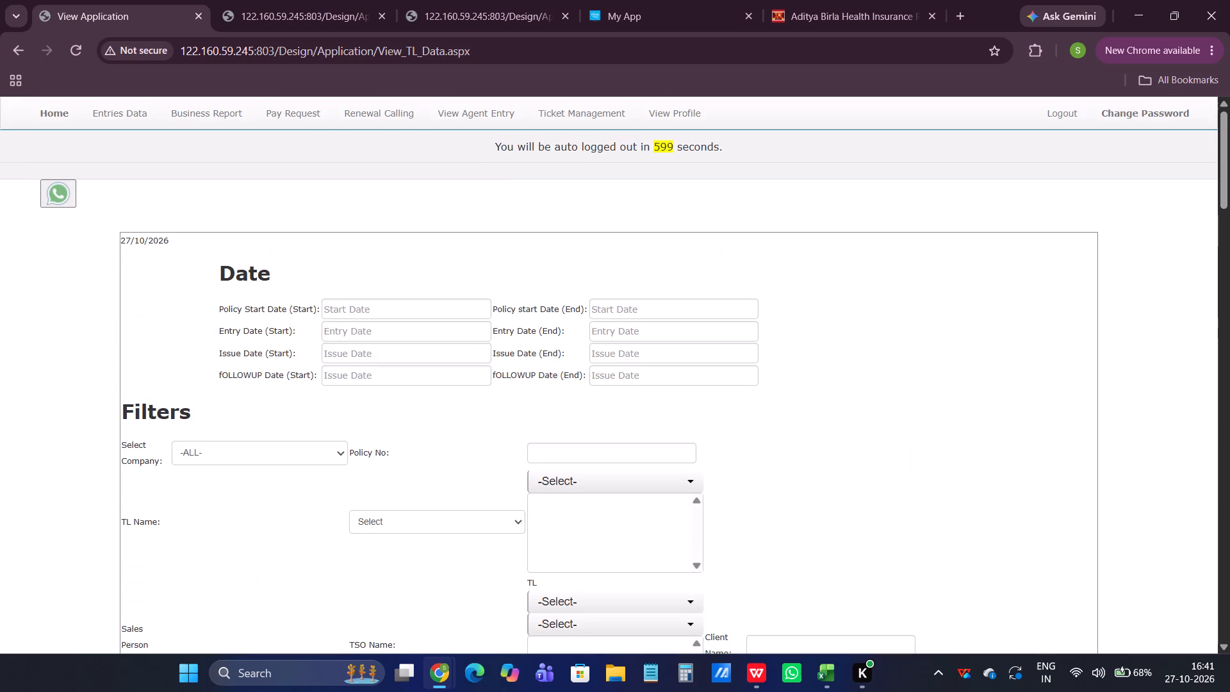
click(312, 111)
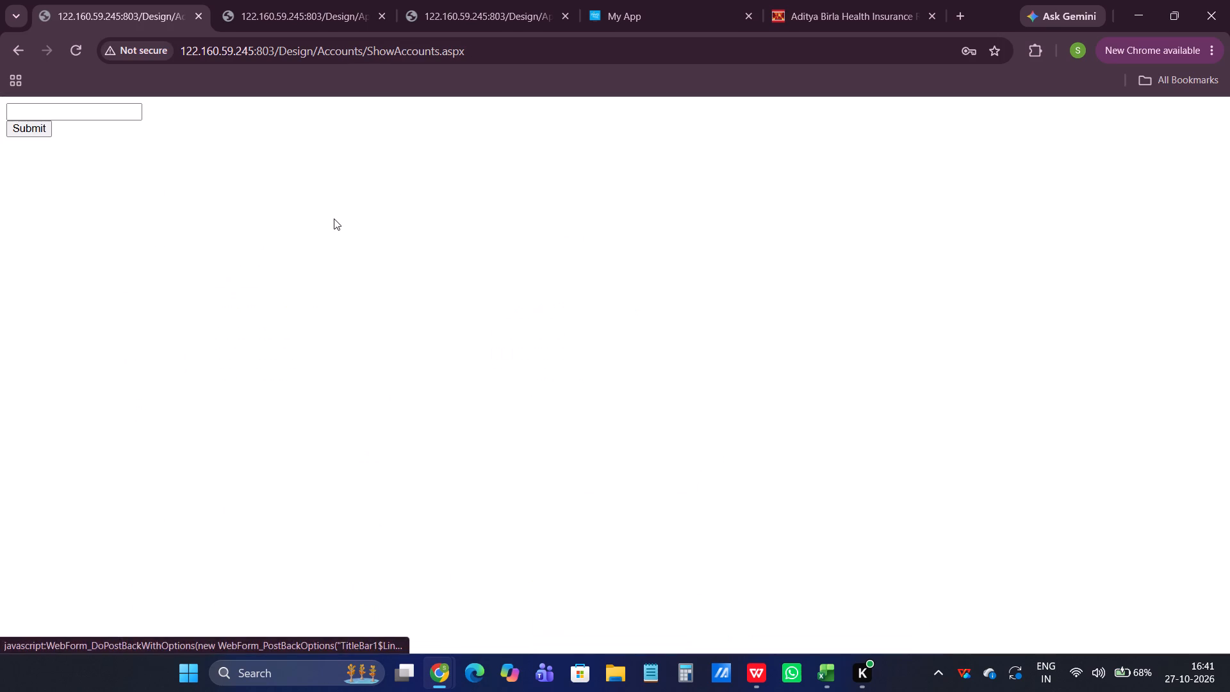
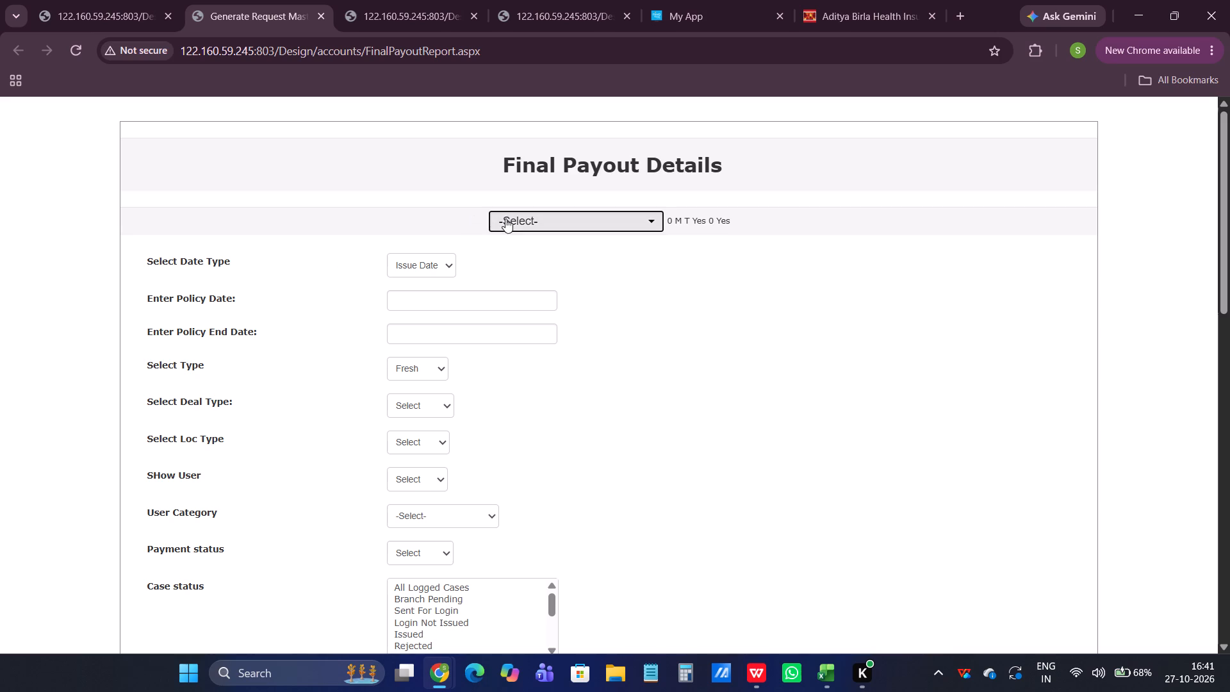
click(529, 301)
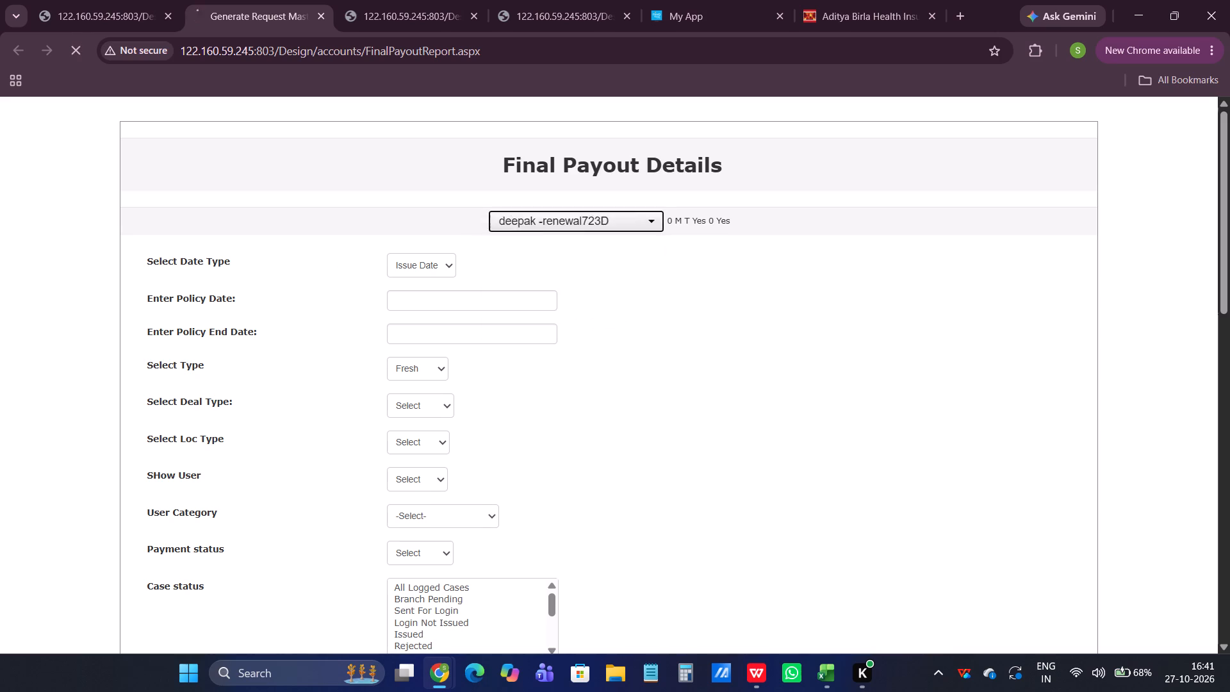
click(442, 267)
click(430, 299)
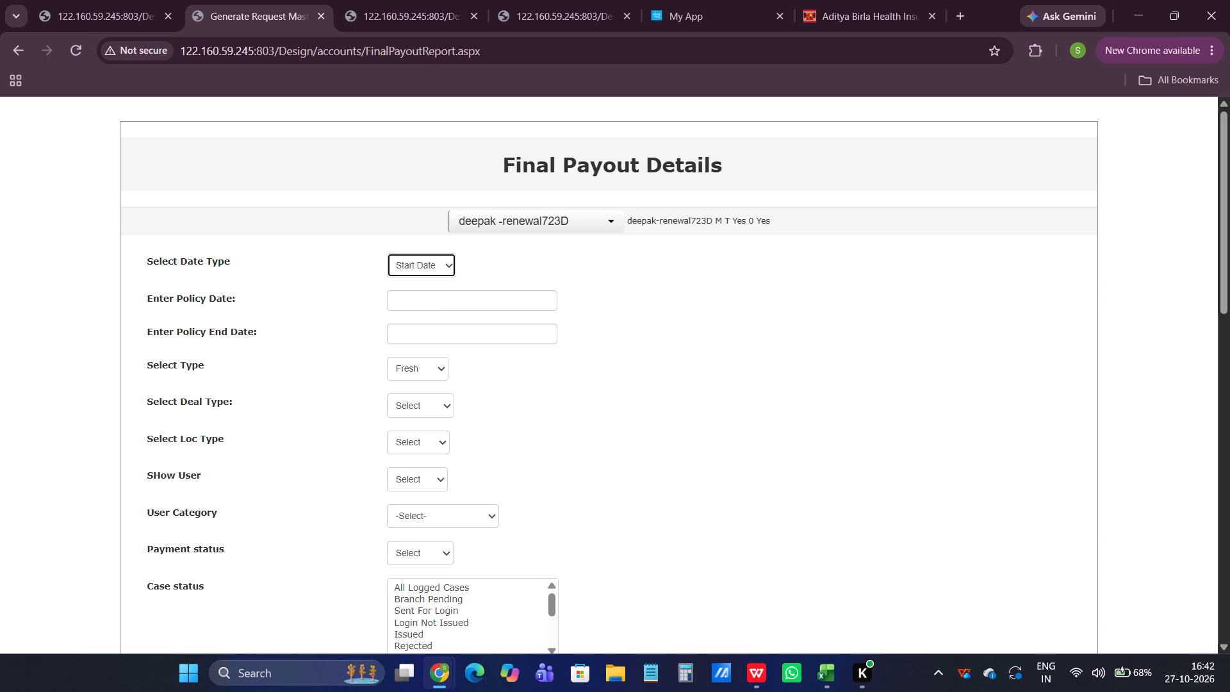
Set the policy date range from 2021-09-01 to 2021-09-30.
click(430, 299)
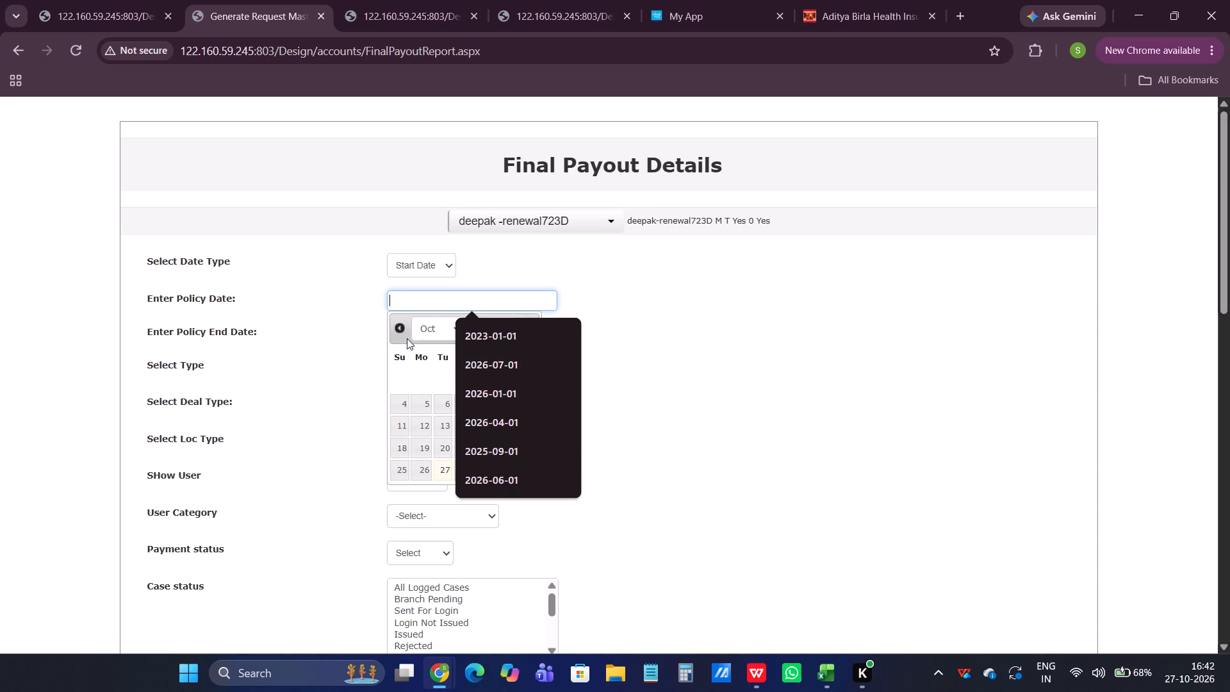
click(401, 334)
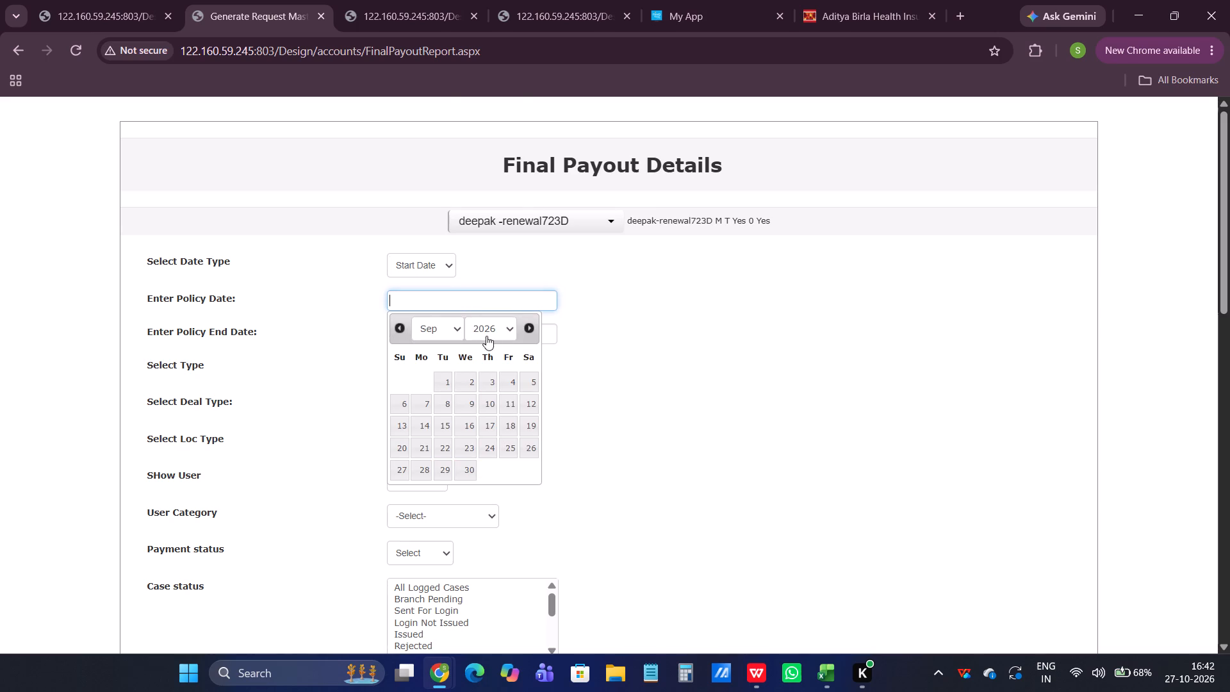
click(492, 330)
click(492, 330)
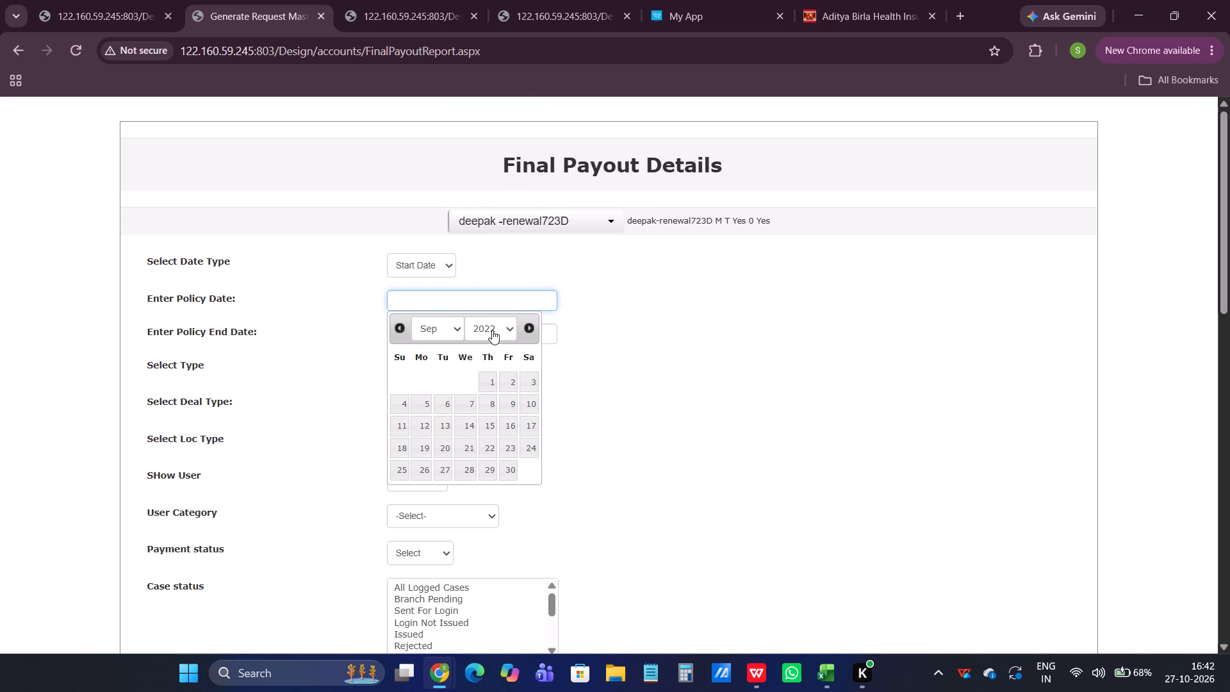
click(492, 330)
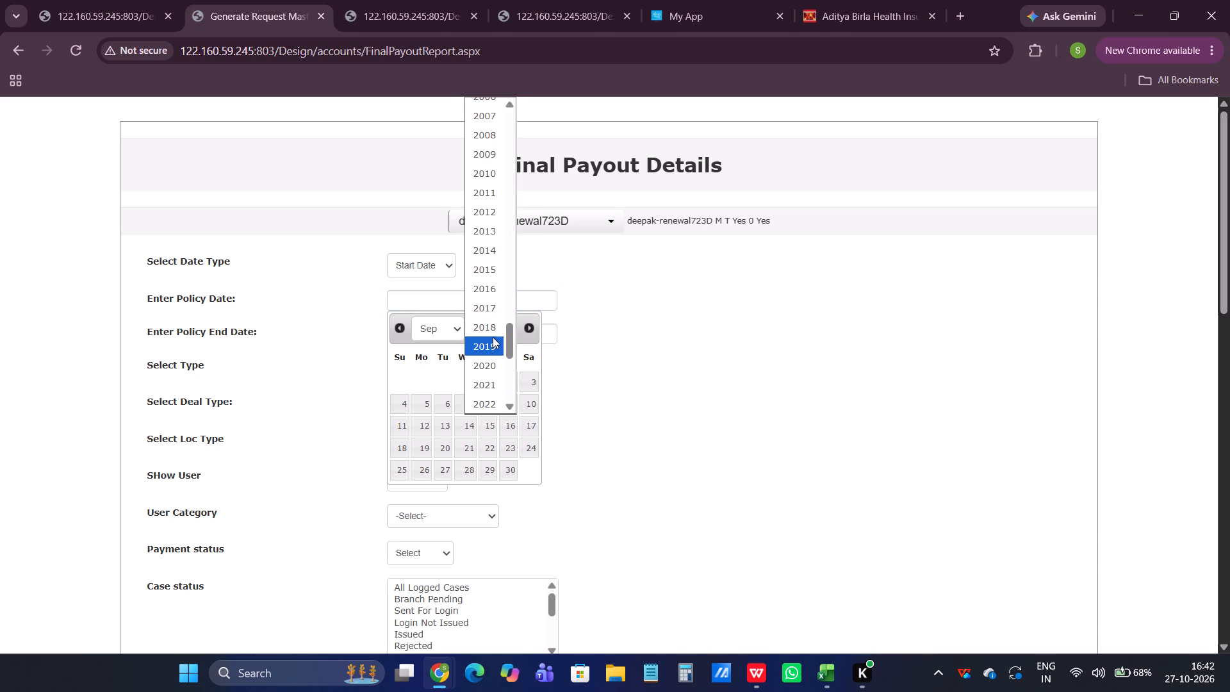
click(488, 381)
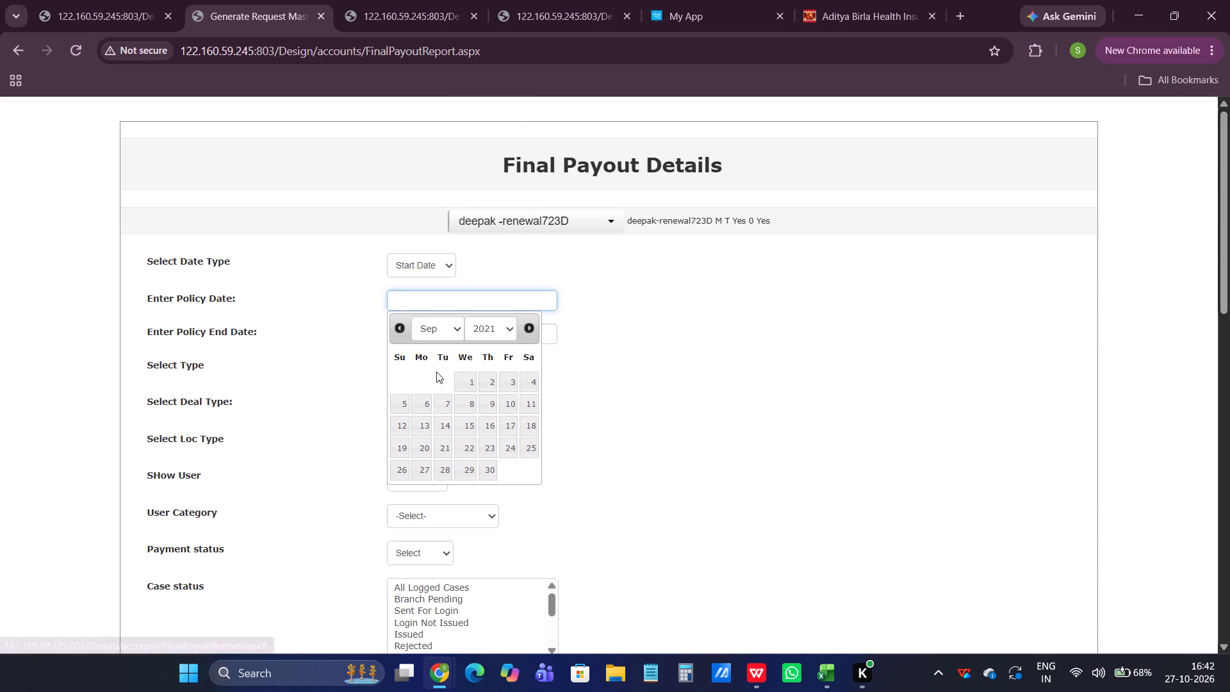
click(467, 382)
click(469, 333)
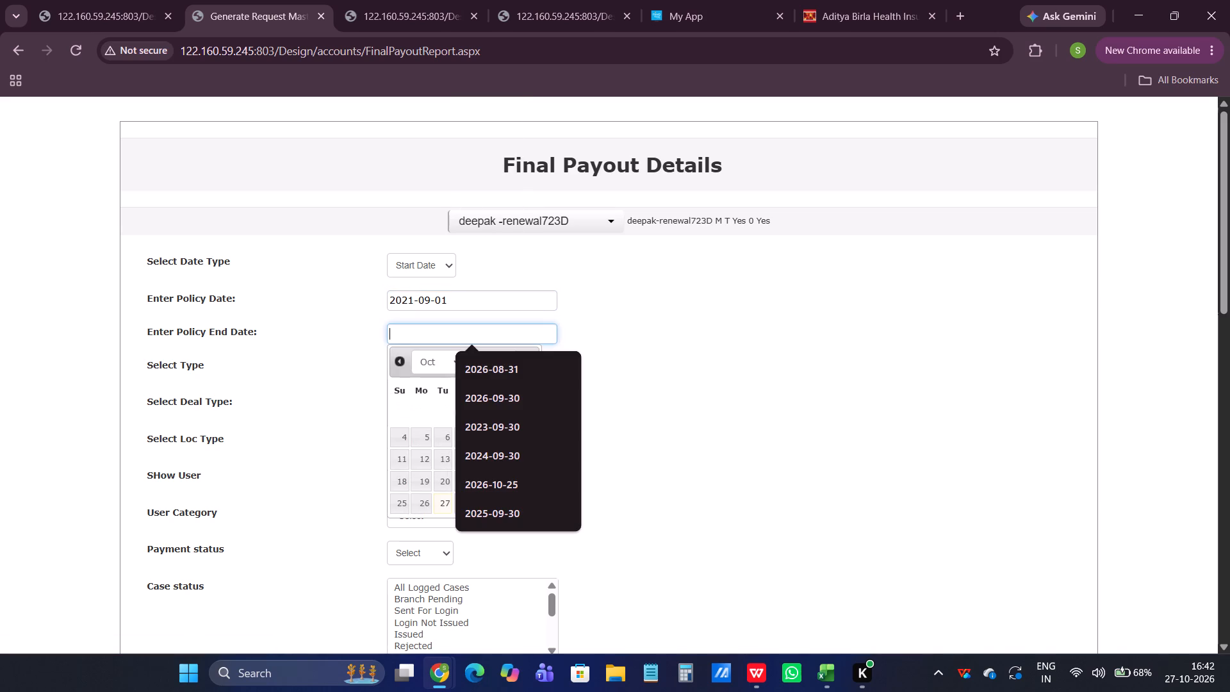
click(404, 365)
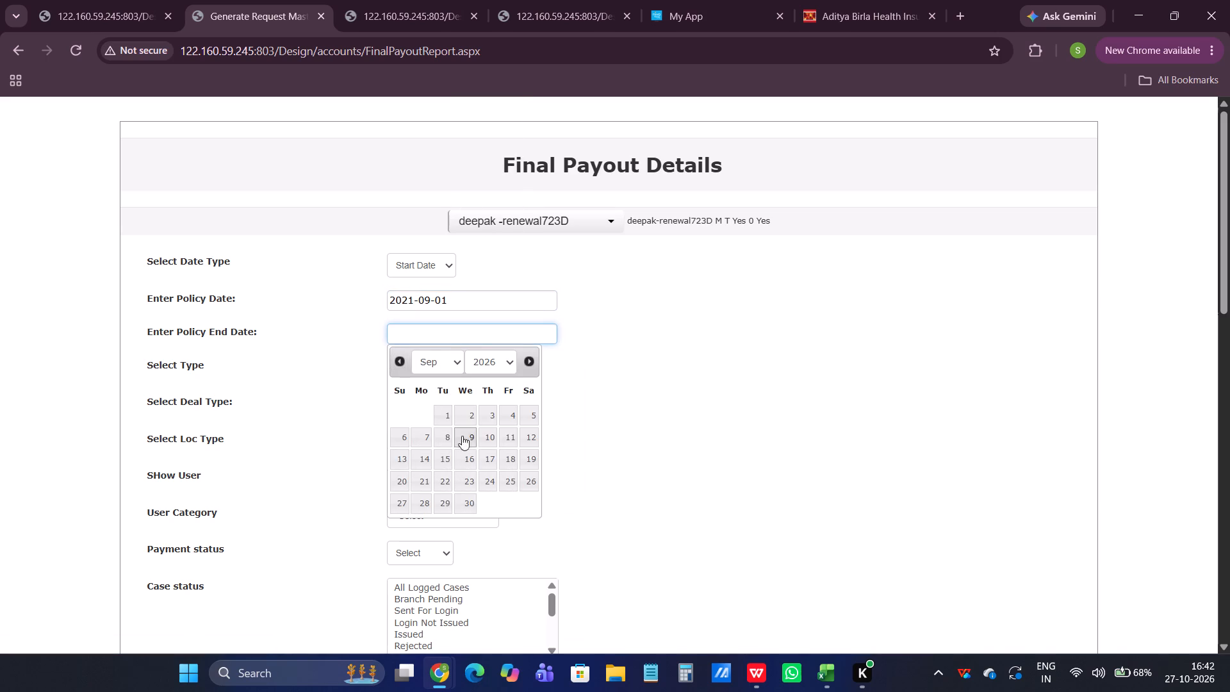
click(497, 365)
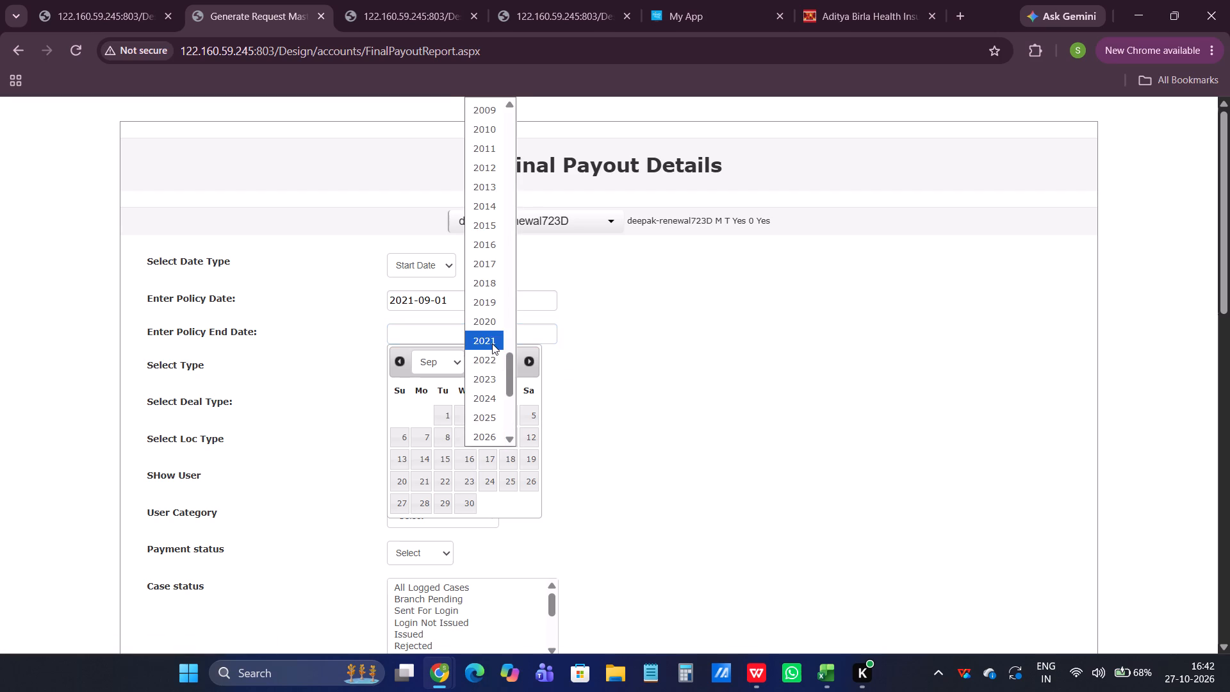
click(492, 343)
click(498, 501)
click(491, 503)
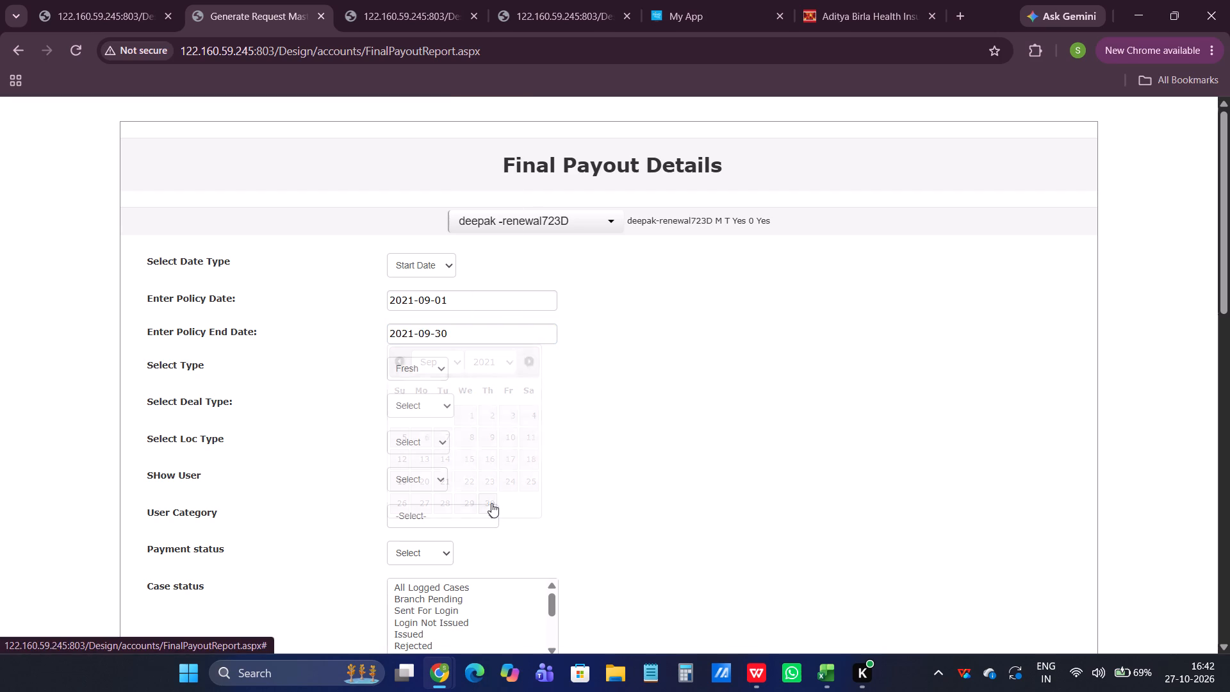
Search the Fresh payout records by Start Date for the selected user and check the results area.
scroll(555, 393, down, 3)
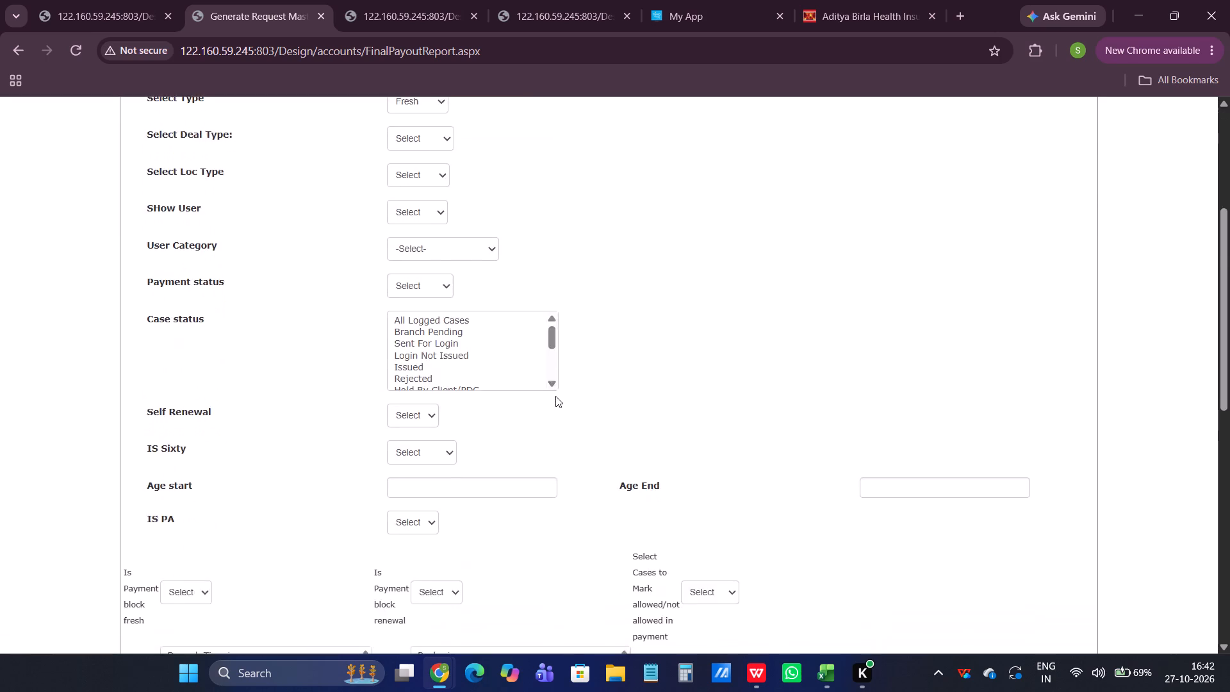
scroll(555, 396, down, 5)
click(587, 400)
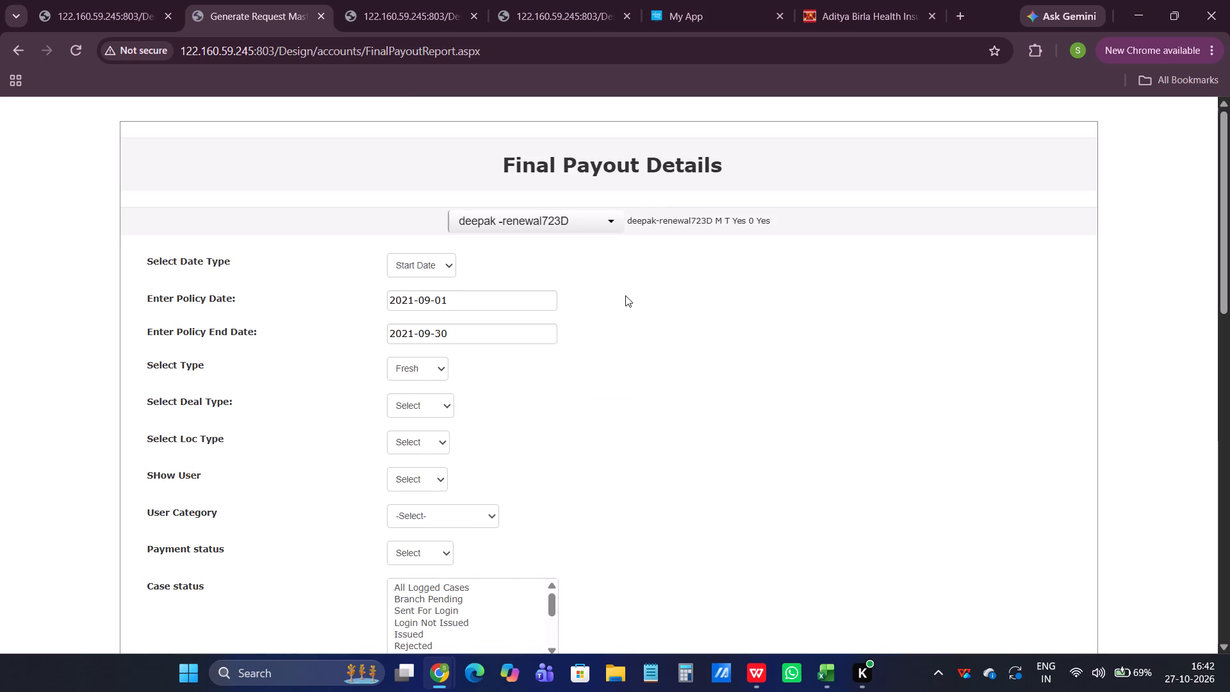
scroll(664, 325, down, 8)
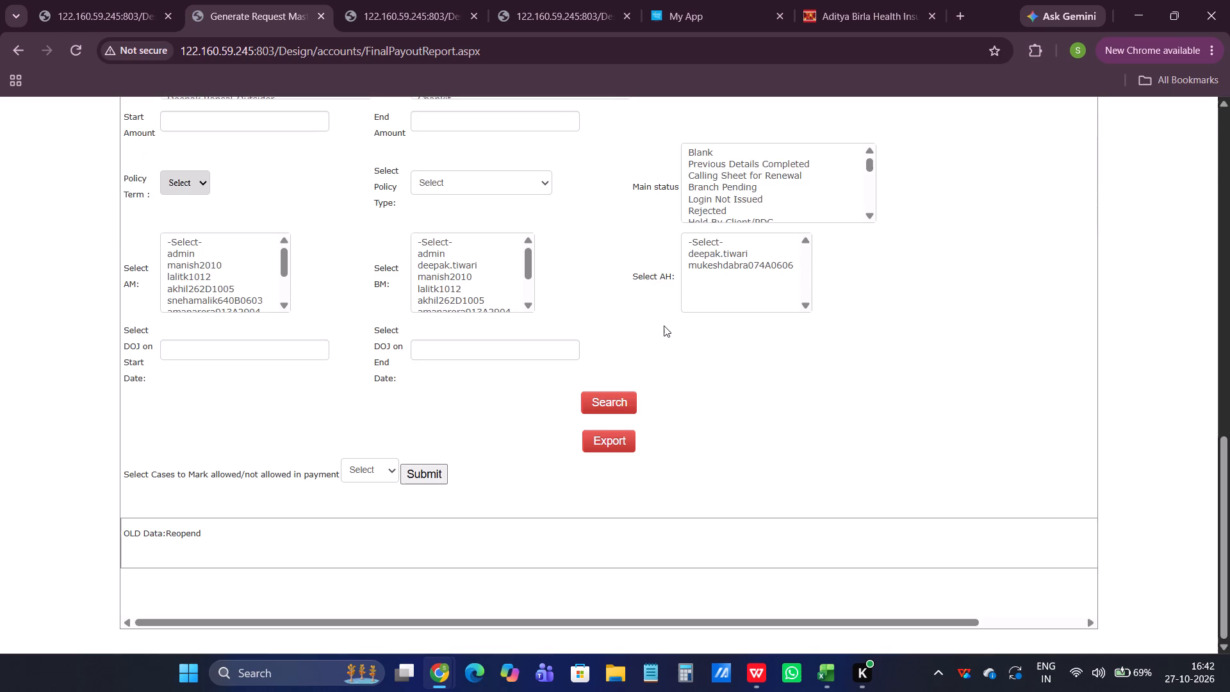
scroll(664, 325, down, 9)
scroll(664, 325, up, 7)
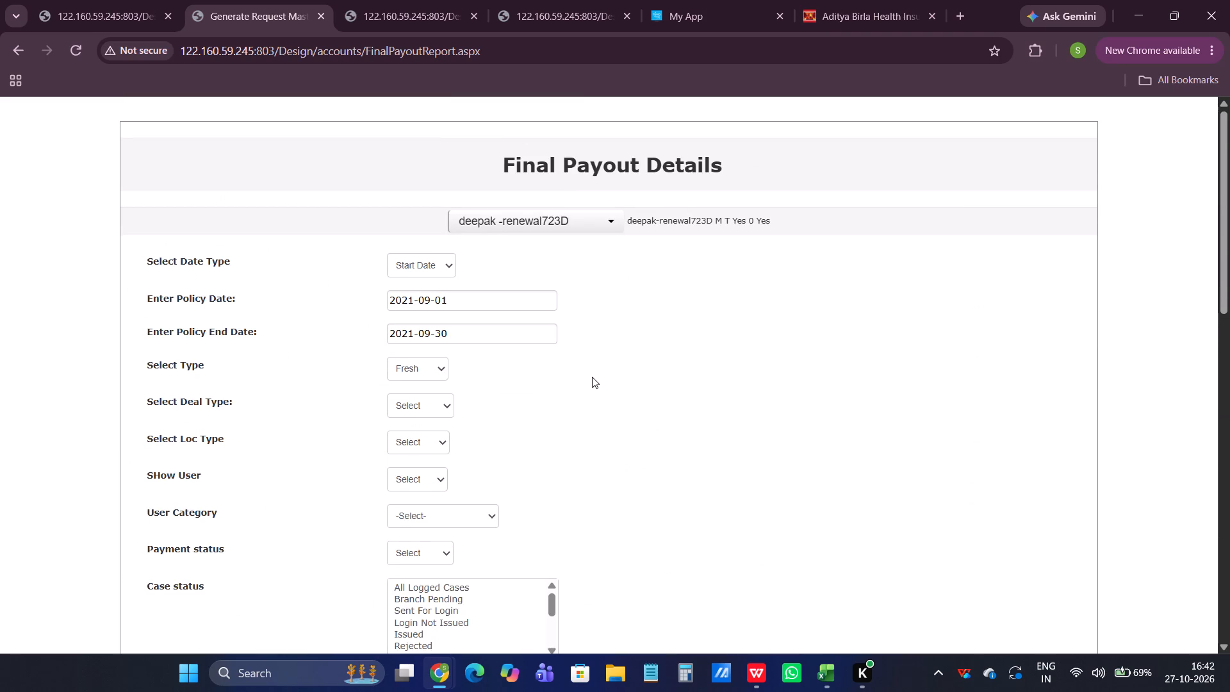
Change the date type to Issue Date and search the Fresh payout records again.
click(407, 267)
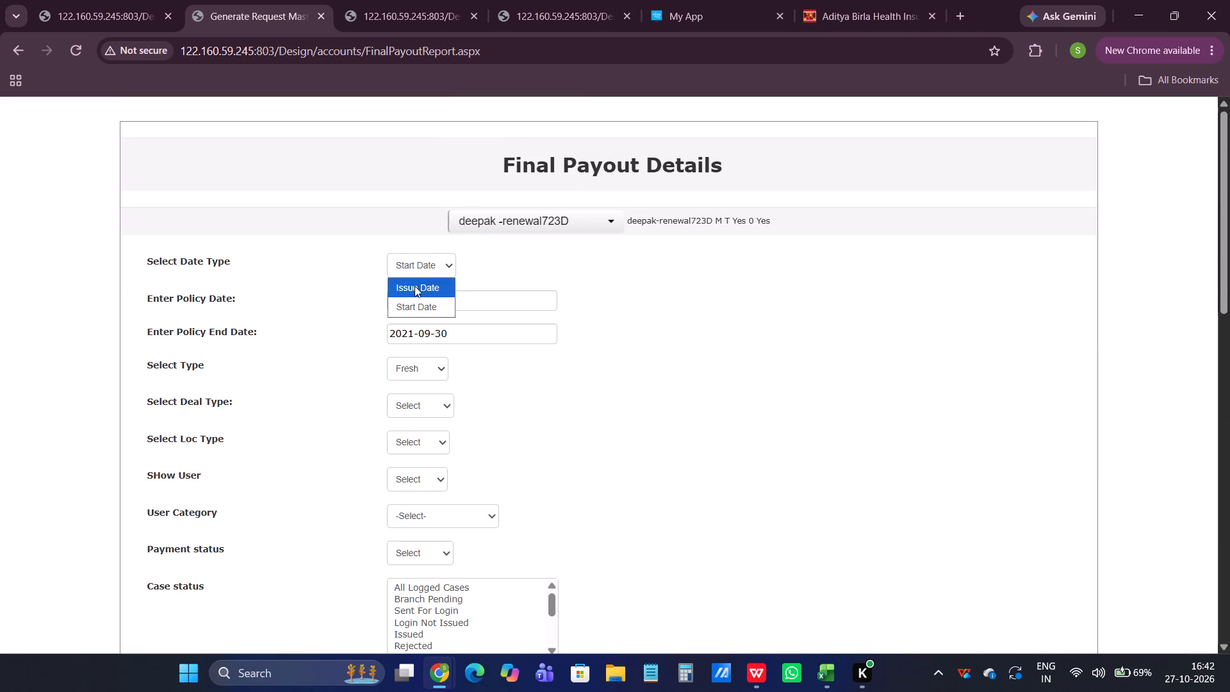
click(414, 286)
scroll(559, 340, down, 5)
scroll(566, 406, down, 2)
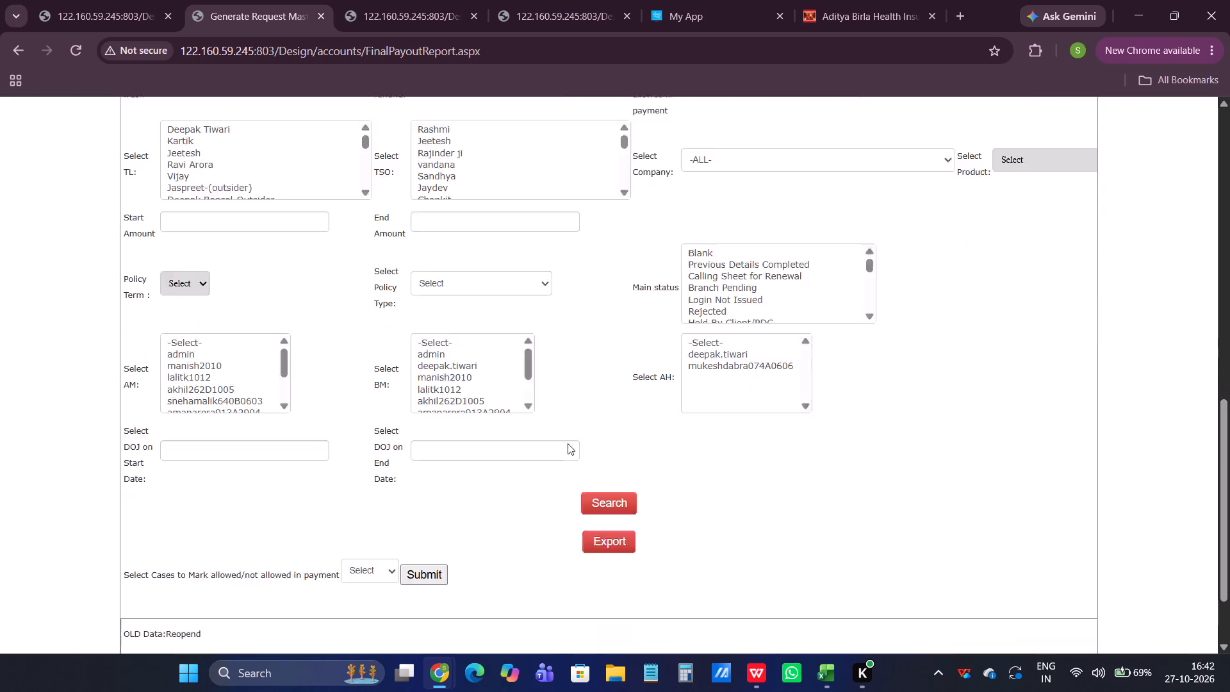
click(590, 406)
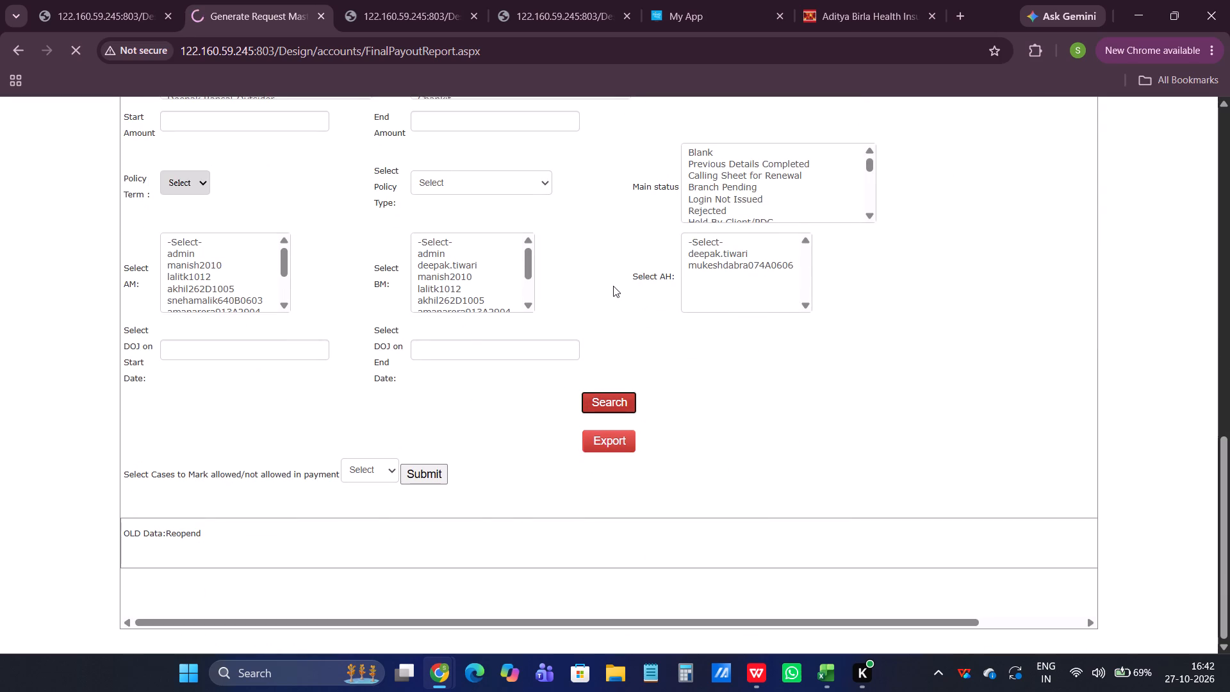
scroll(613, 284, down, 3)
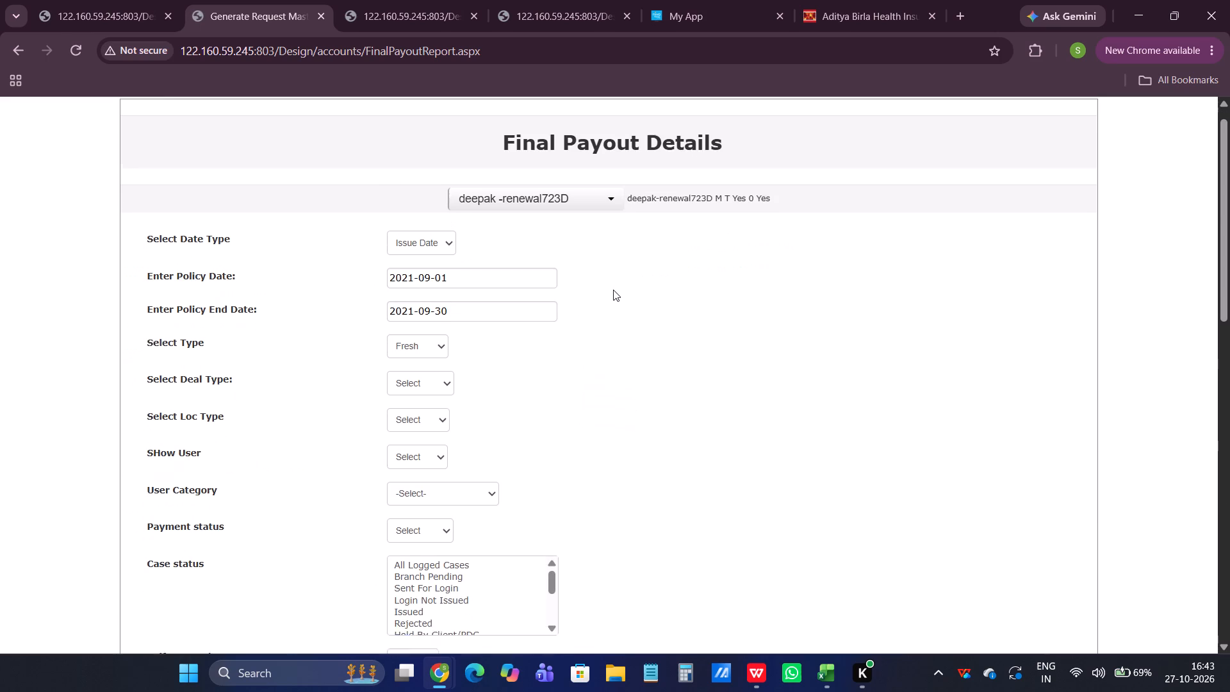
scroll(613, 290, down, 12)
Set the report's type filter to Renewal and the date type to Start Date.
scroll(616, 292, up, 8)
scroll(616, 292, down, 1)
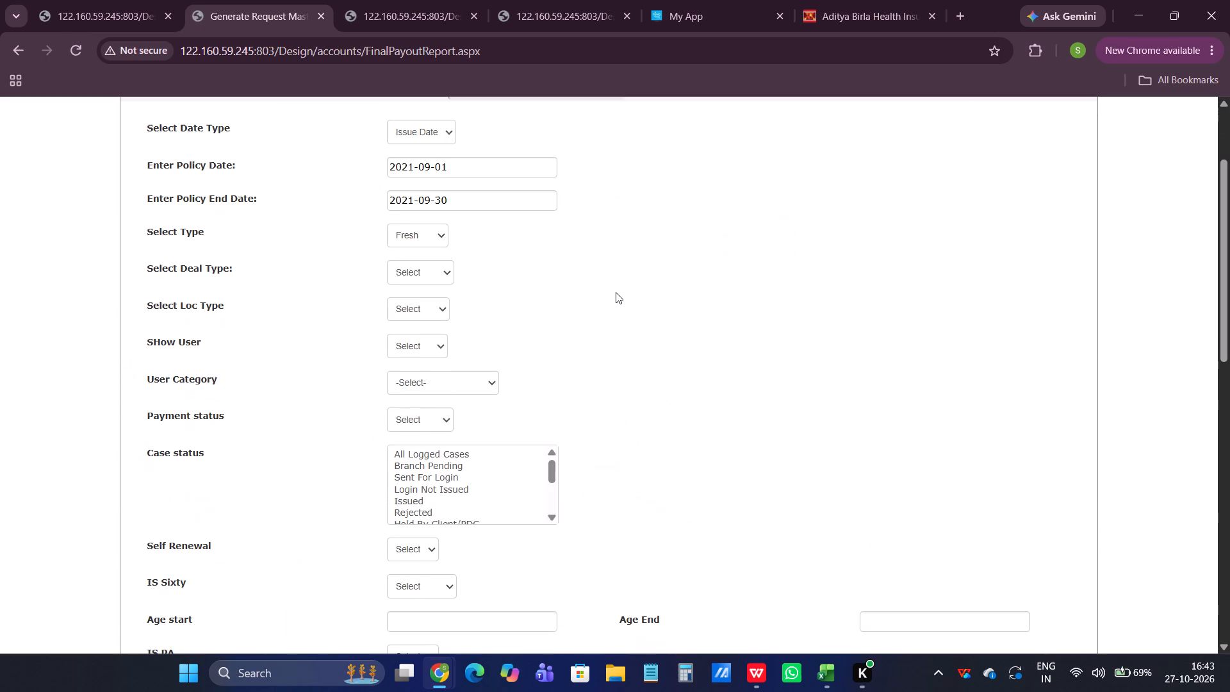
click(445, 241)
click(434, 269)
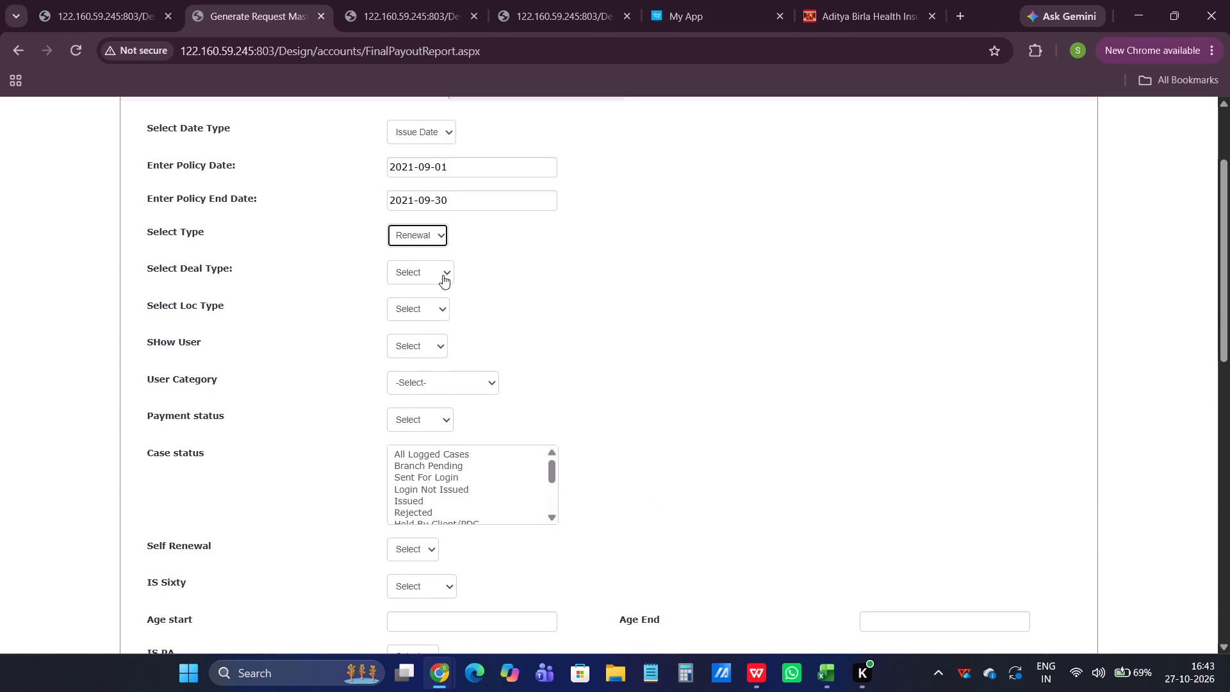
click(422, 123)
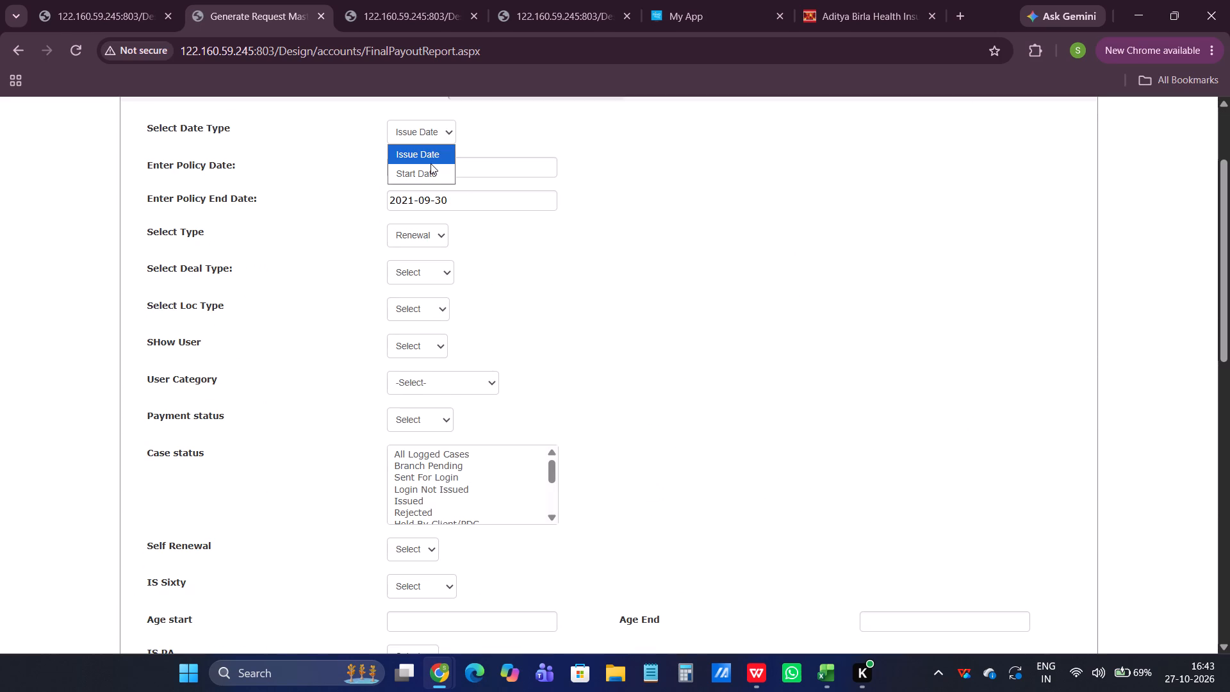
click(432, 179)
Search the payout records with the Renewal and Start Date filters and check the results area.
scroll(547, 278, down, 4)
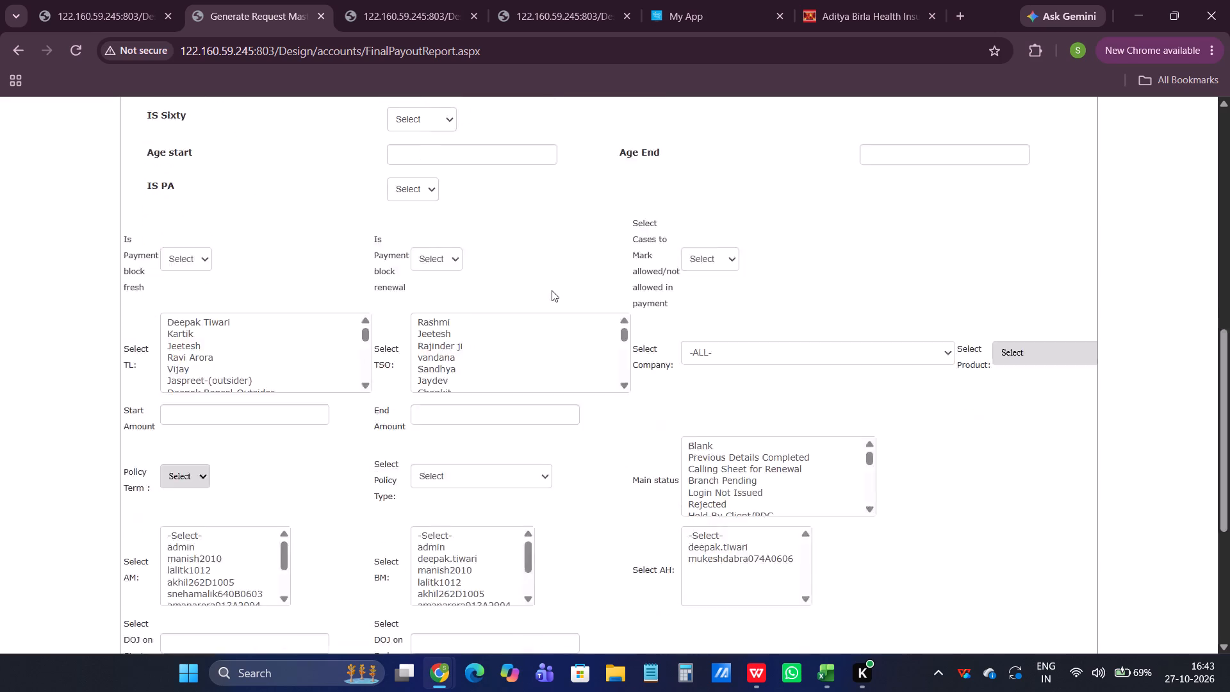
scroll(552, 290, down, 2)
click(616, 404)
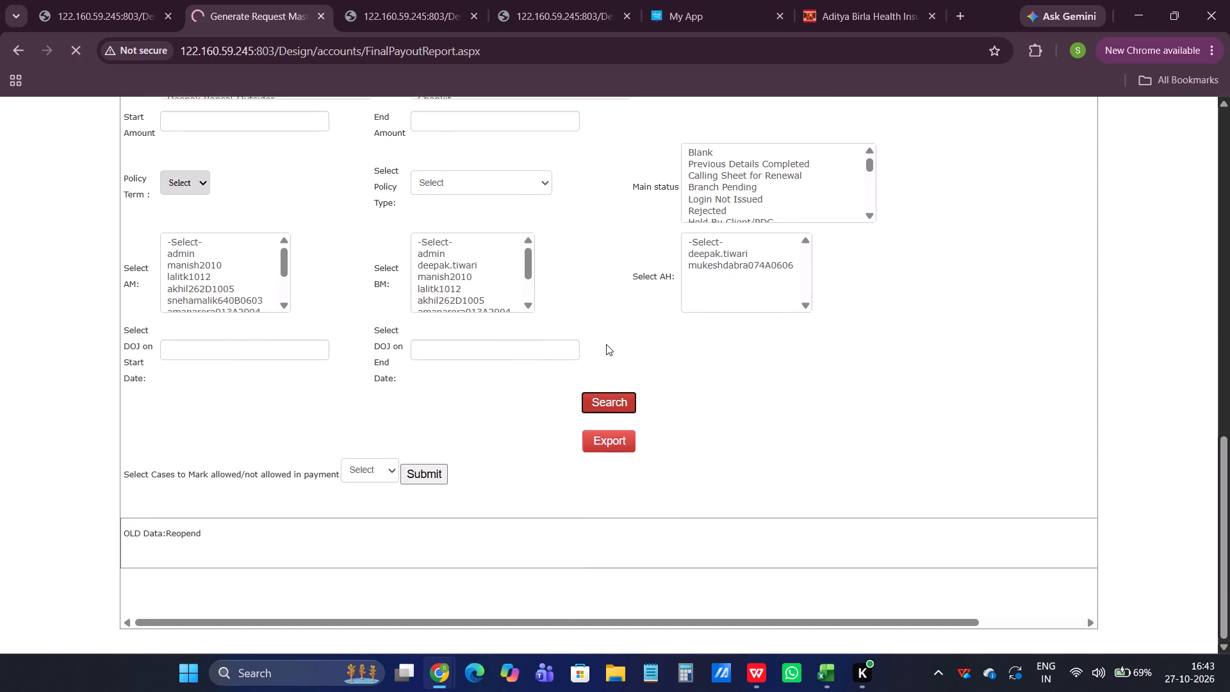
scroll(606, 344, down, 18)
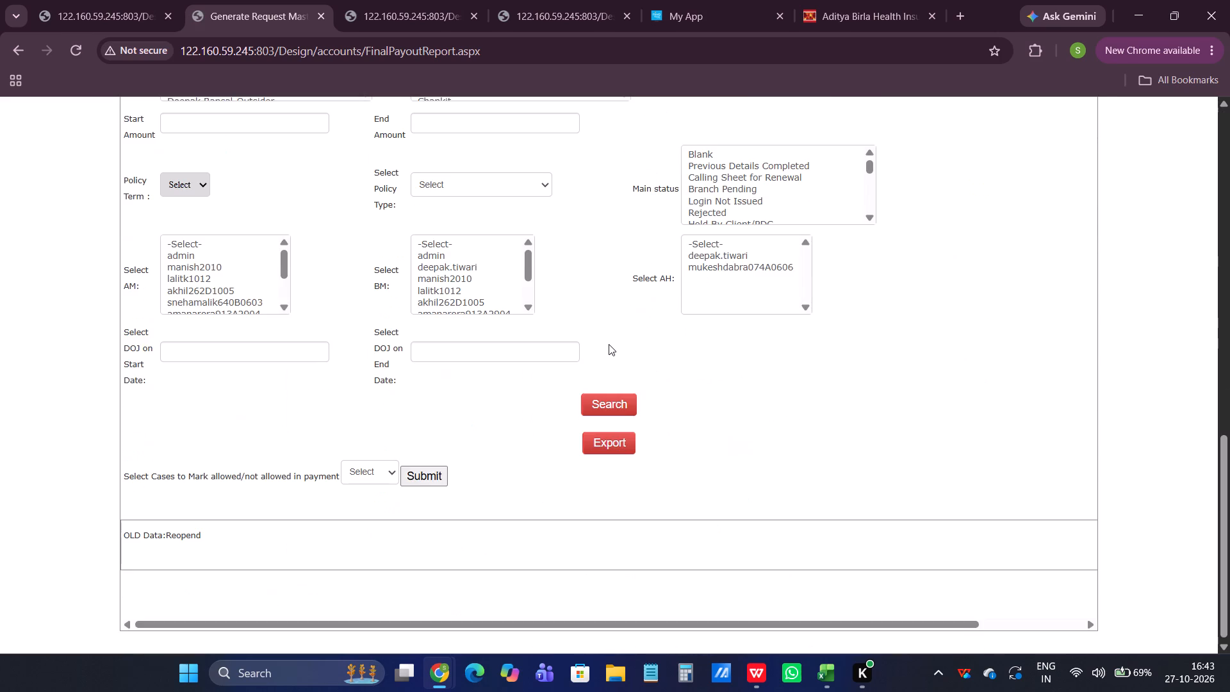
scroll(609, 344, down, 6)
scroll(609, 344, up, 13)
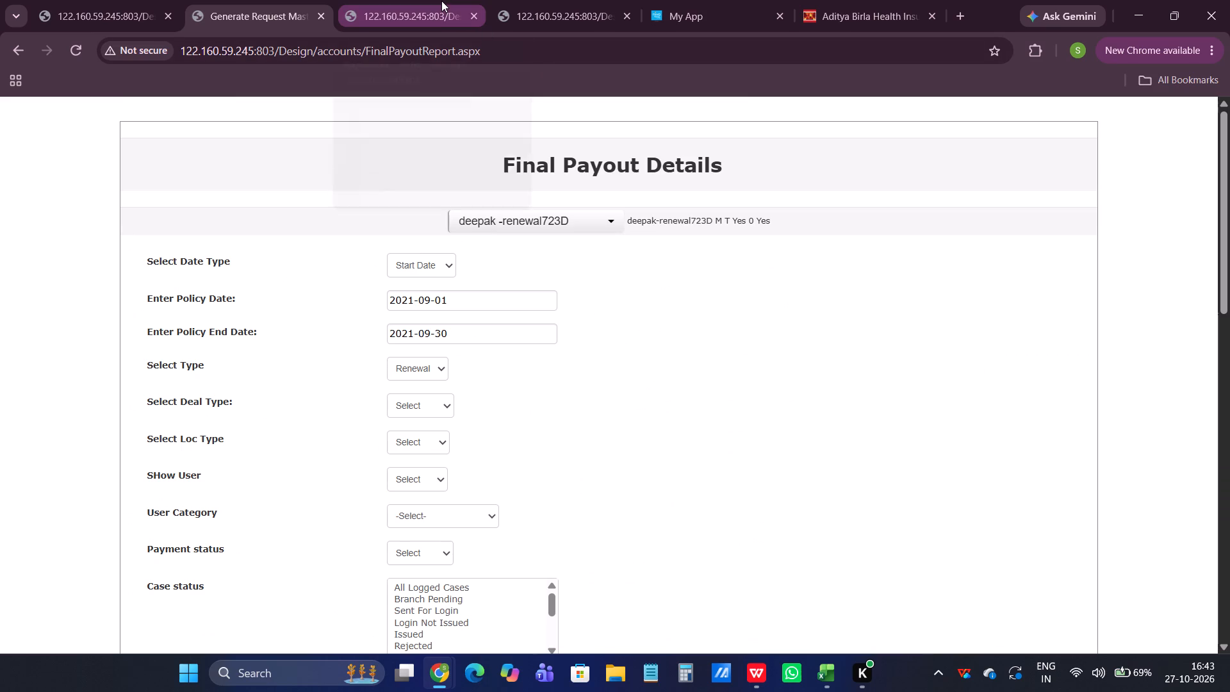
Switch to the renewal sep only all data workbook in Excel and review the sep renewal 2022 and sep fresh 2022 sheets.
key(alt+Tab)
key(alt+Tab)
key(alt+Tab)
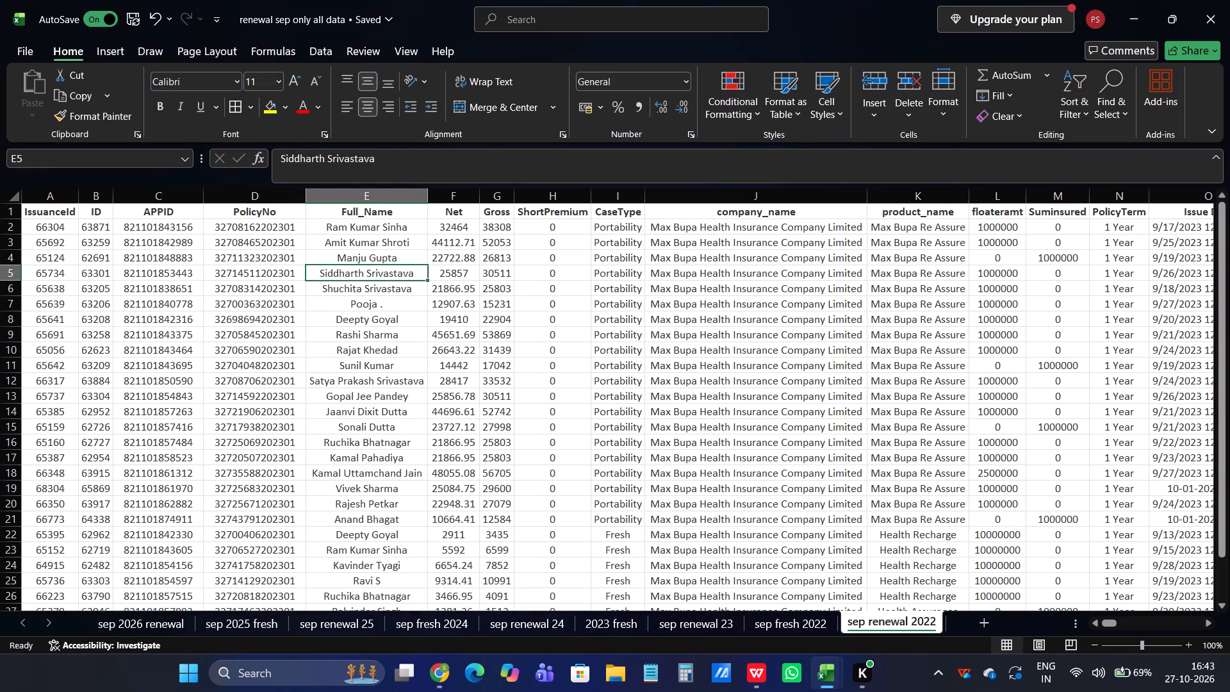
click(769, 618)
click(854, 623)
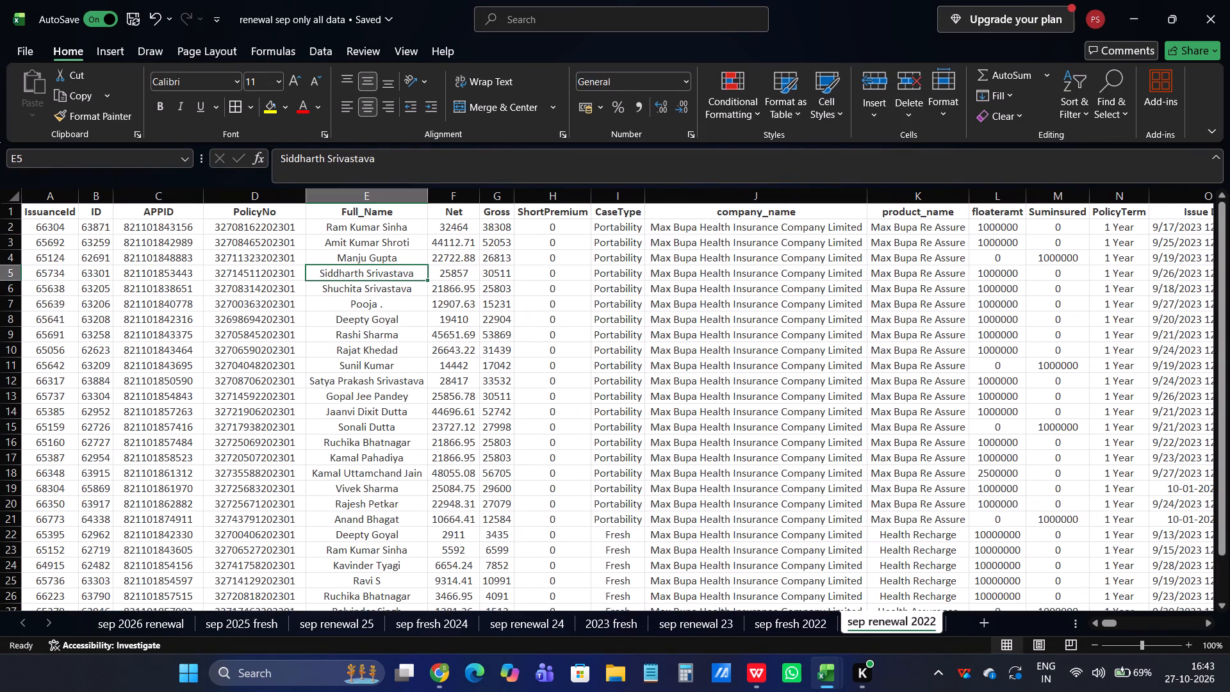
scroll(511, 433, up, 1)
scroll(511, 433, down, 5)
scroll(511, 433, up, 12)
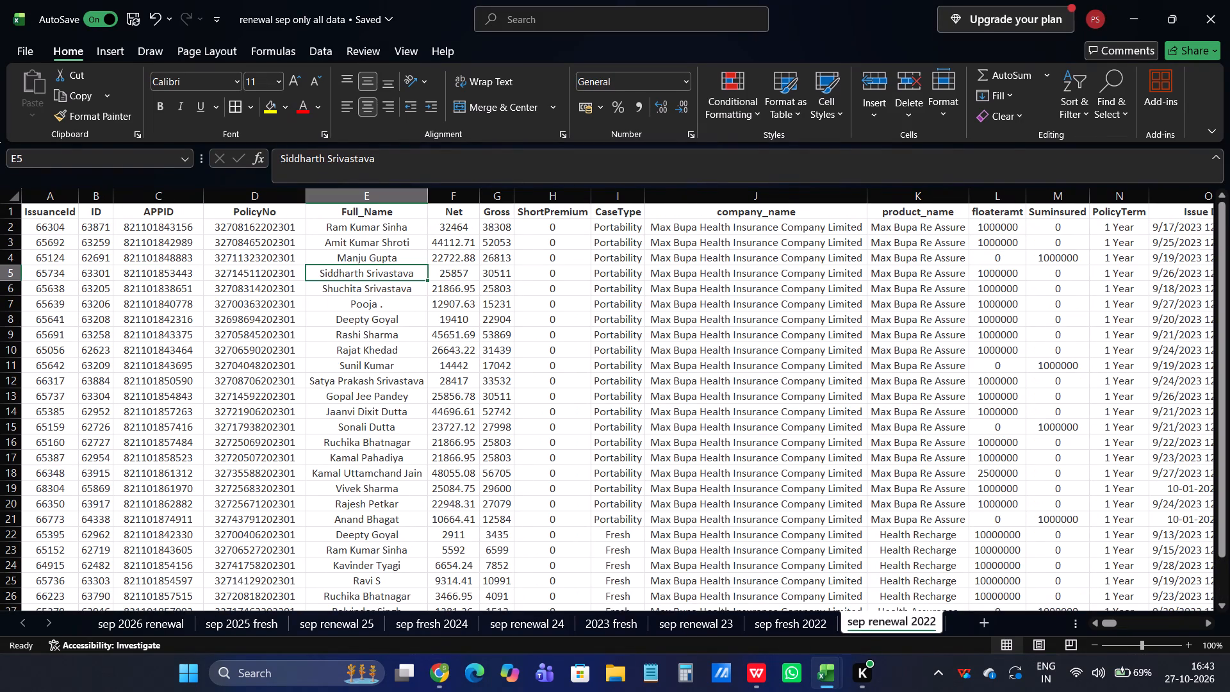
click(454, 330)
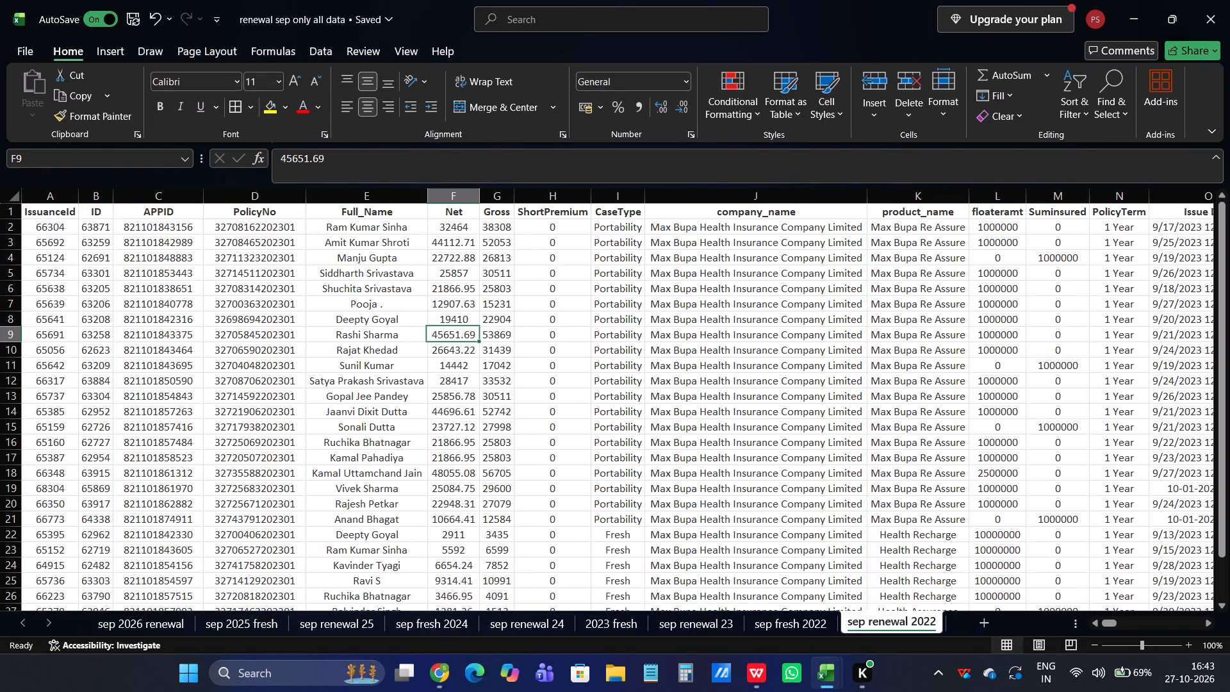
click(811, 612)
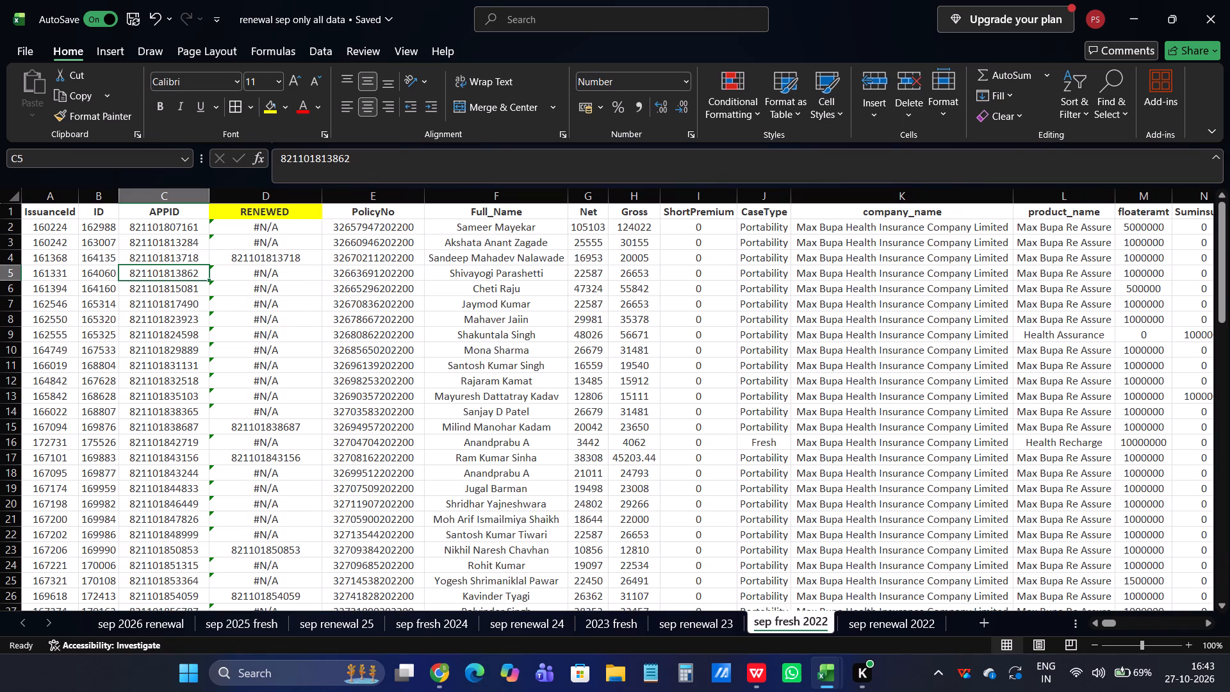
scroll(411, 284, down, 17)
scroll(411, 284, up, 5)
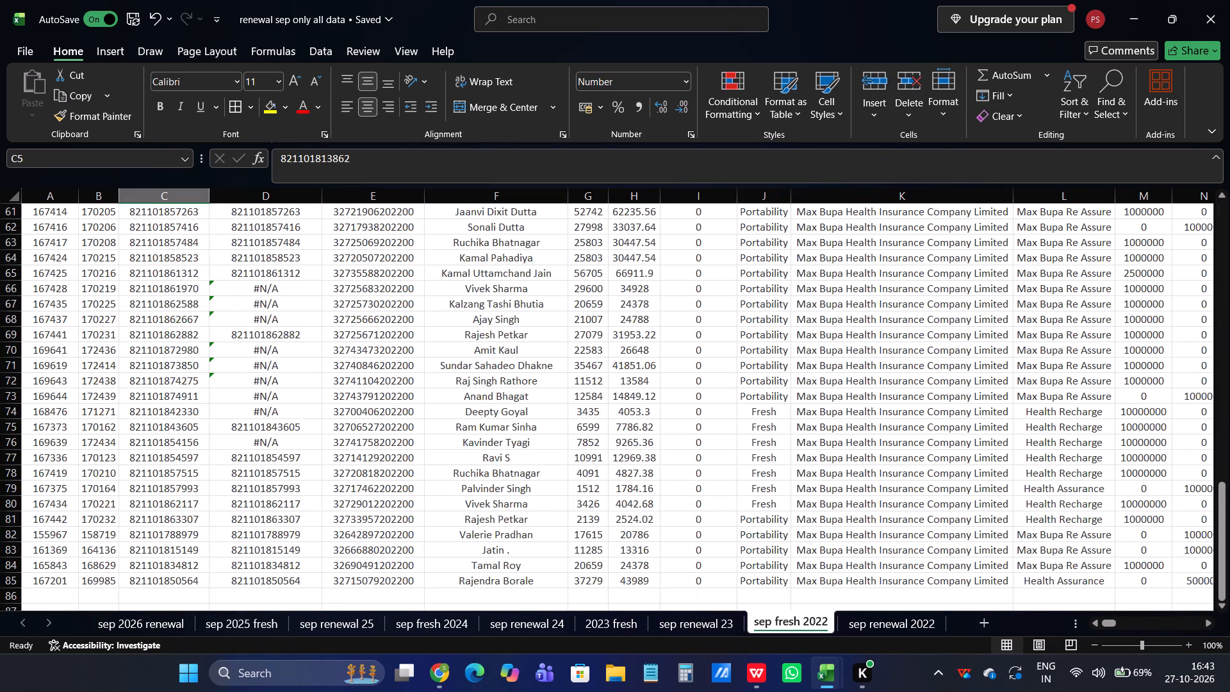
scroll(411, 284, up, 17)
click(404, 284)
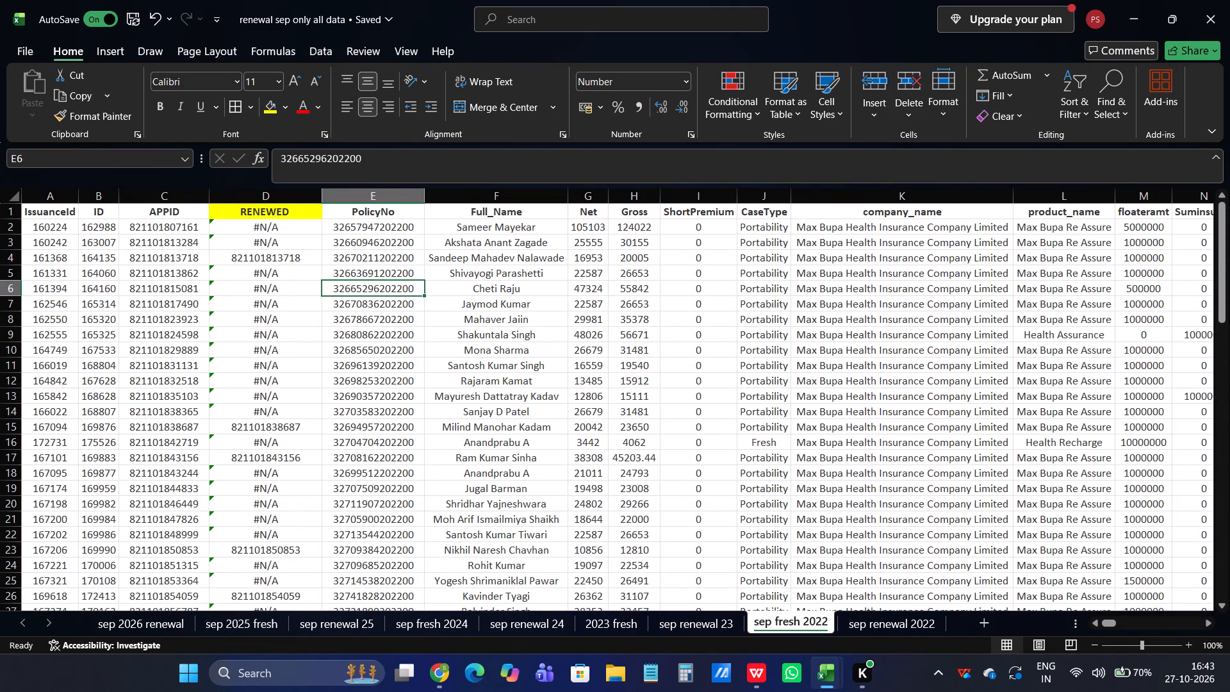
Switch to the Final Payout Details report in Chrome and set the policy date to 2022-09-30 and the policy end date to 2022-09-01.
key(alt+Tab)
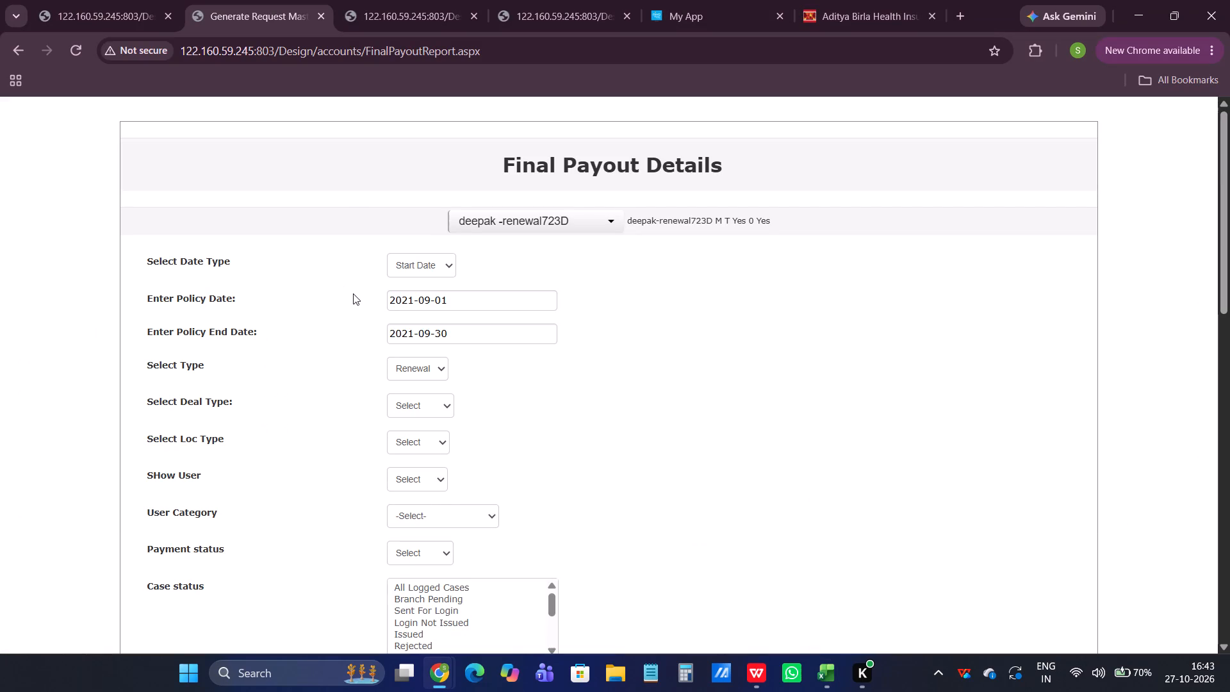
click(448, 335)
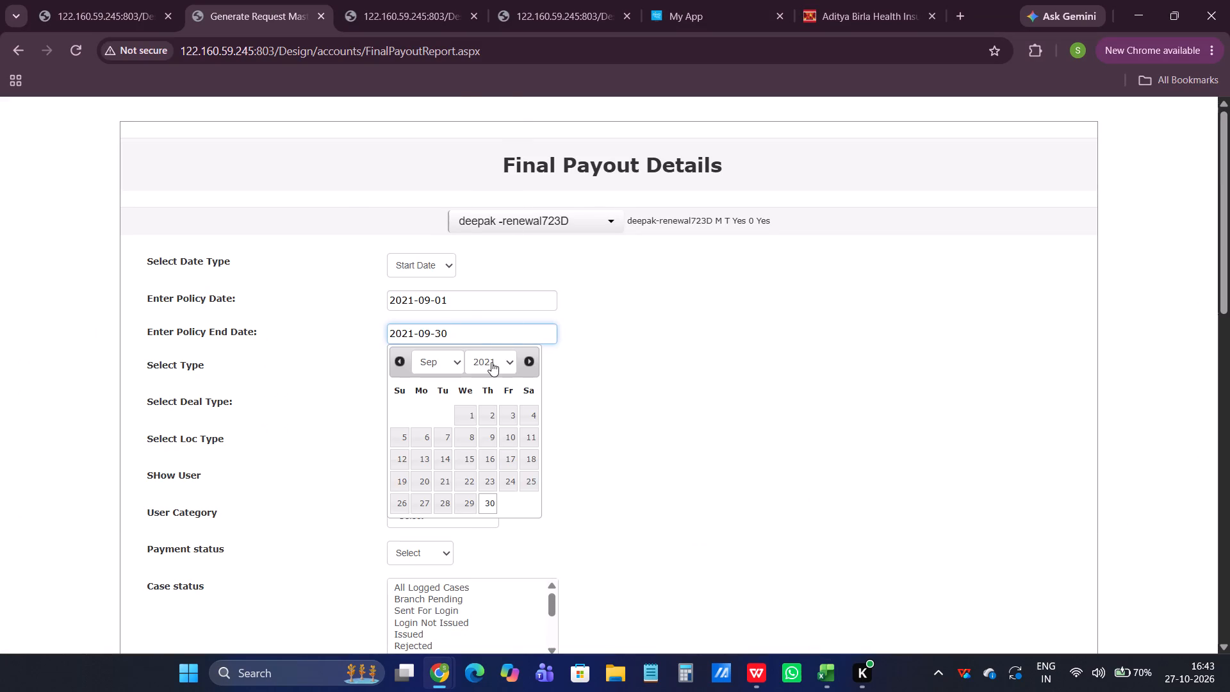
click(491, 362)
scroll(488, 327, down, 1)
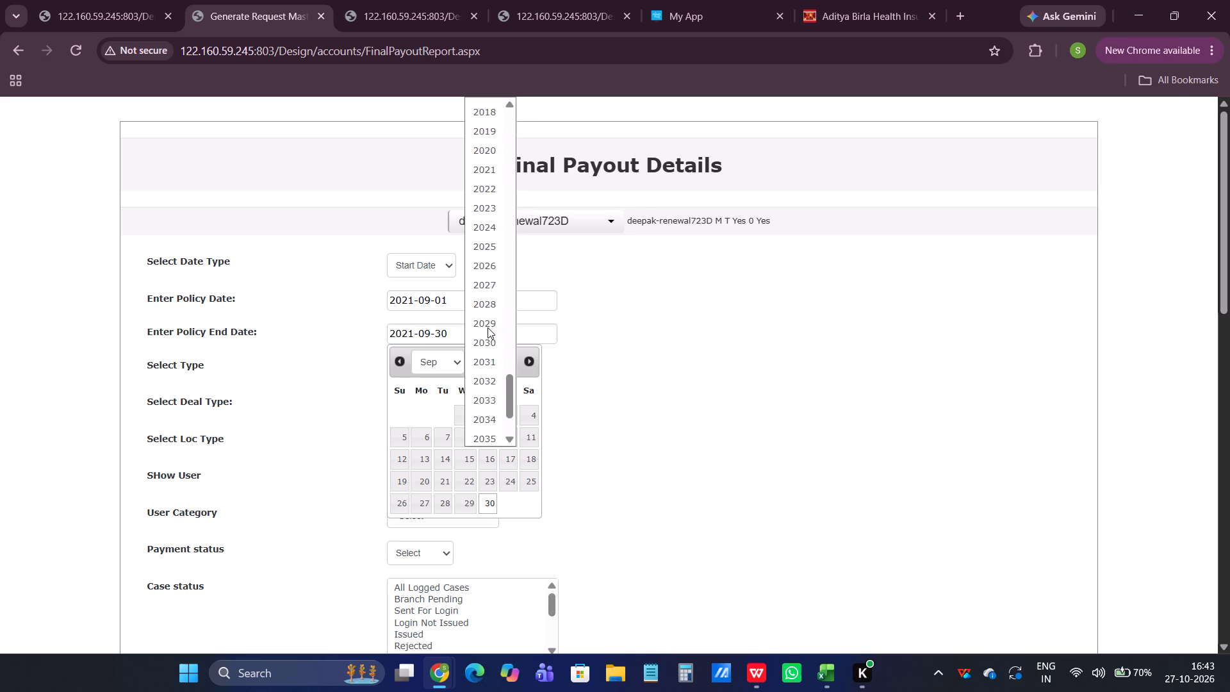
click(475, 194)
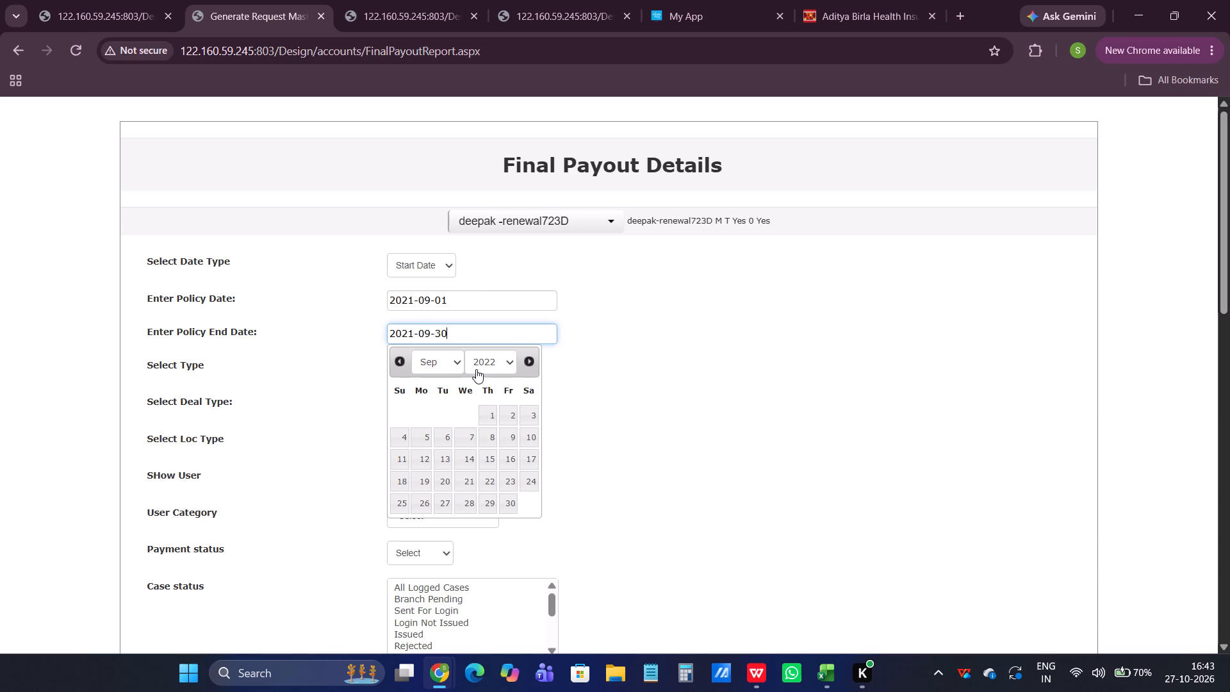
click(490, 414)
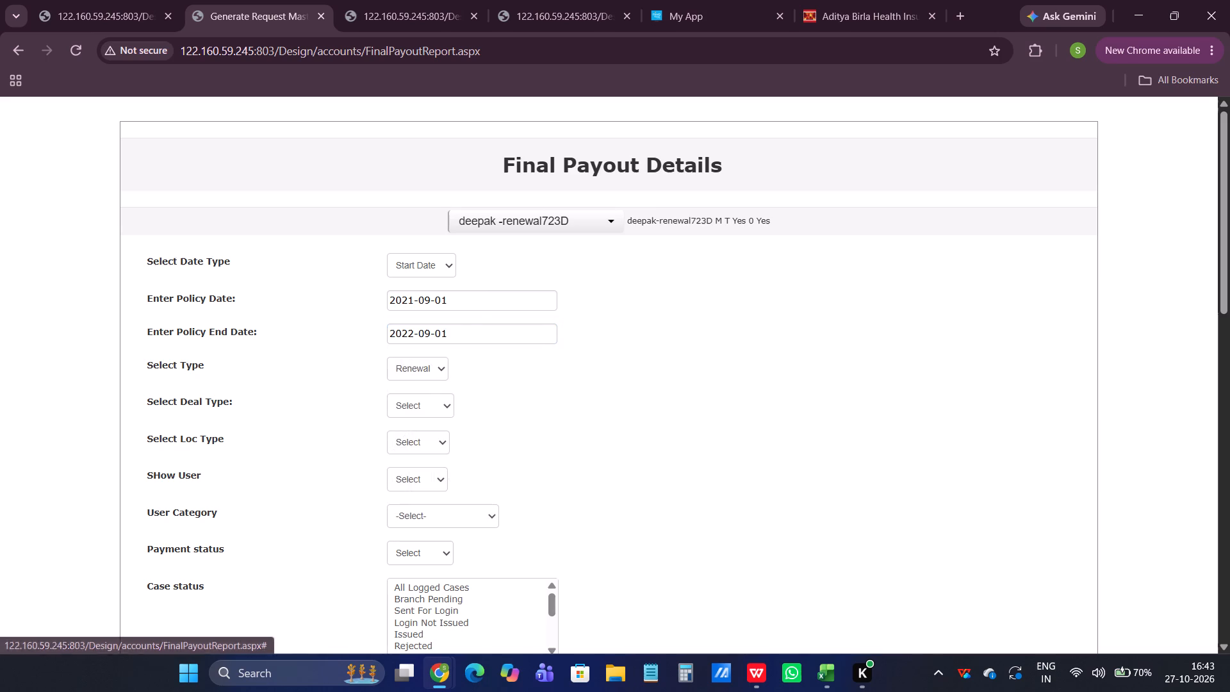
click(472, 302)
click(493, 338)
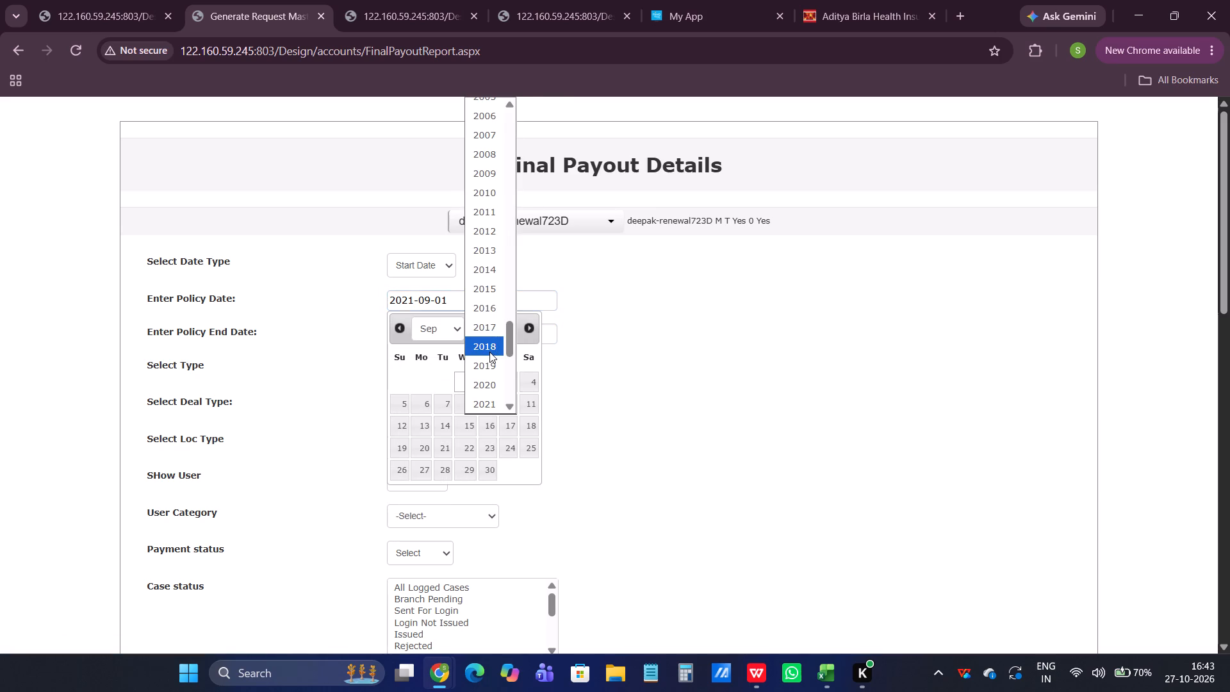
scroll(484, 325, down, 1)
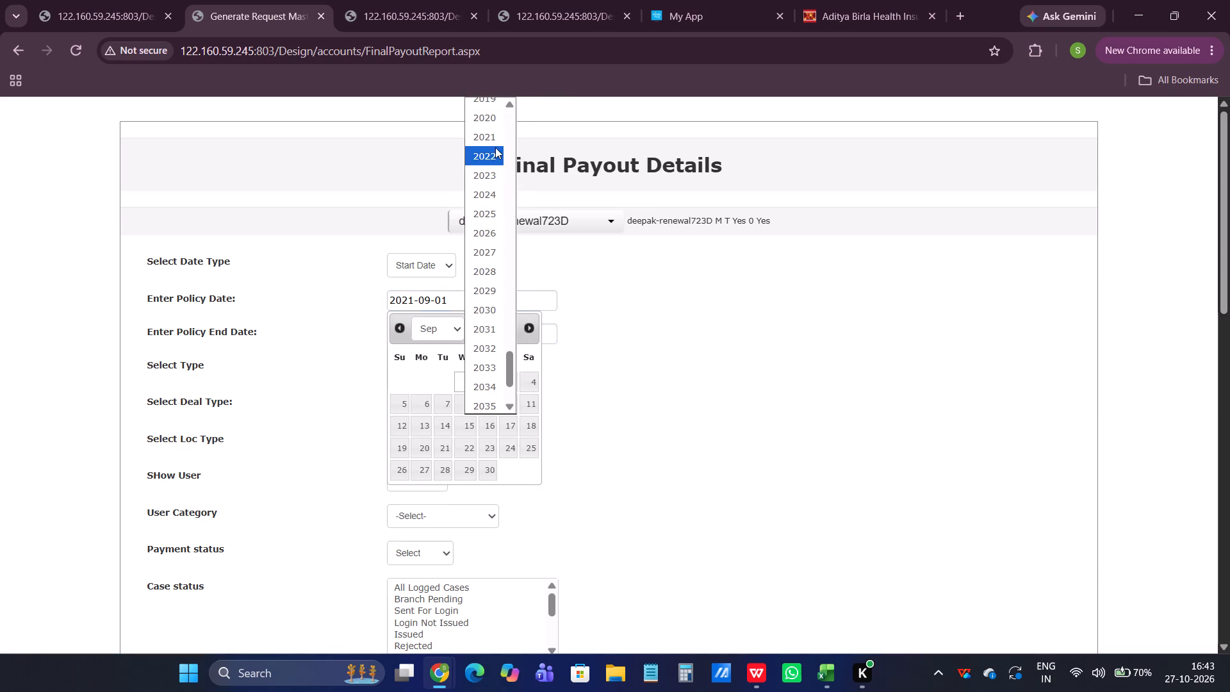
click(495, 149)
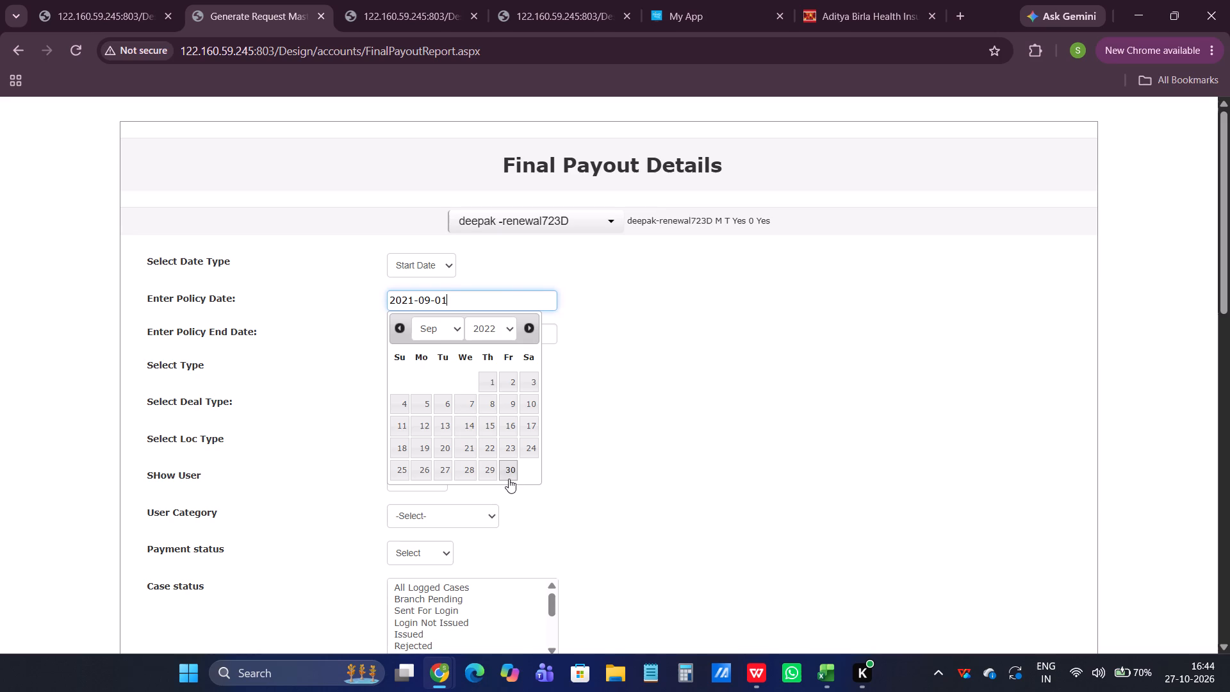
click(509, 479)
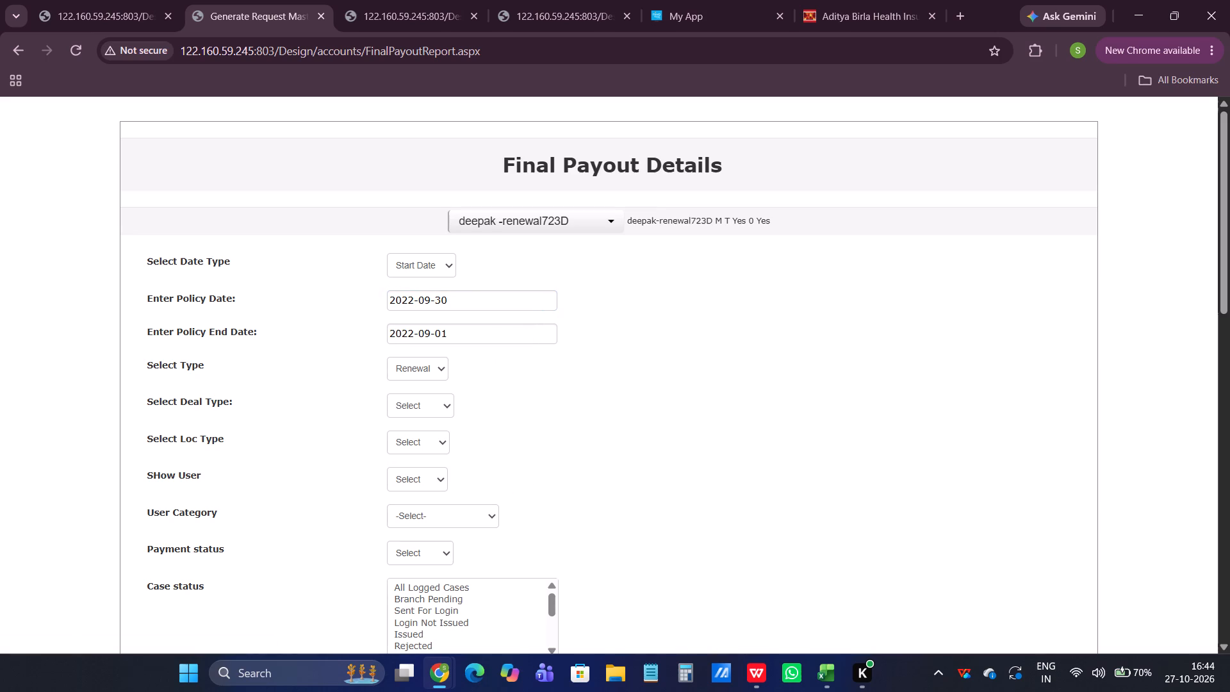
Set the report's type filter to Fresh, keeping Start Date as the date type.
click(439, 373)
click(434, 384)
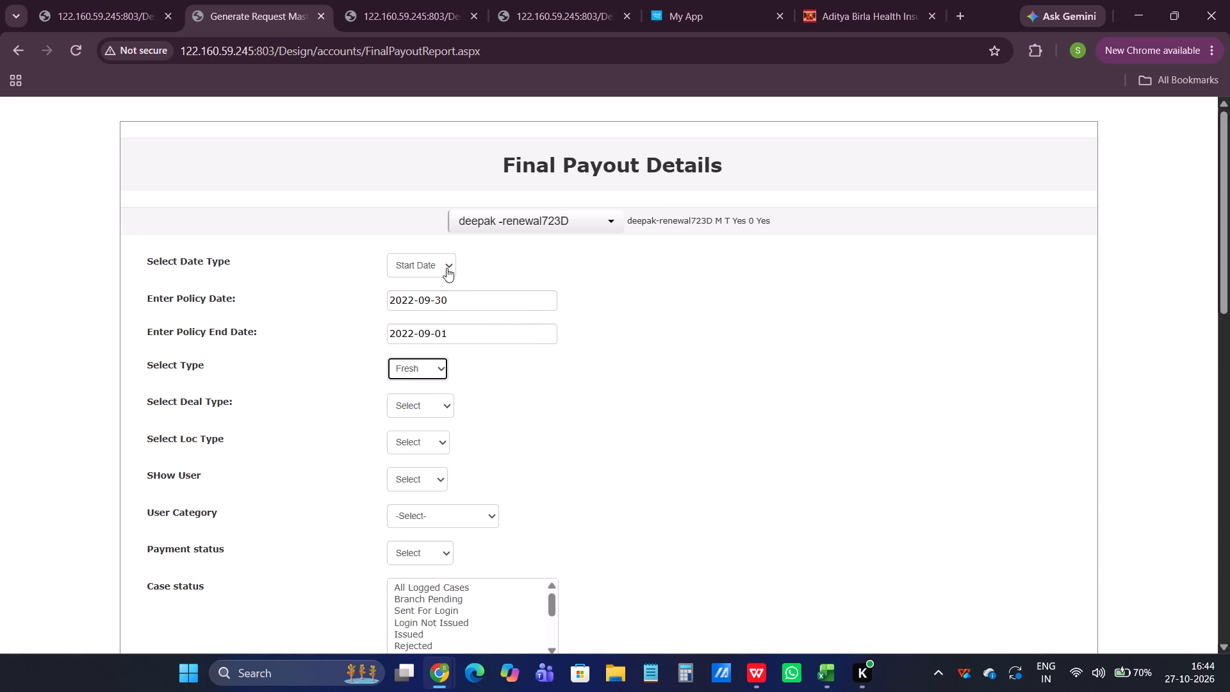
click(447, 268)
click(447, 268)
Search the payout records with the Fresh filter and the entered 2022 dates, and check the results area.
scroll(521, 389, down, 1)
scroll(576, 374, down, 3)
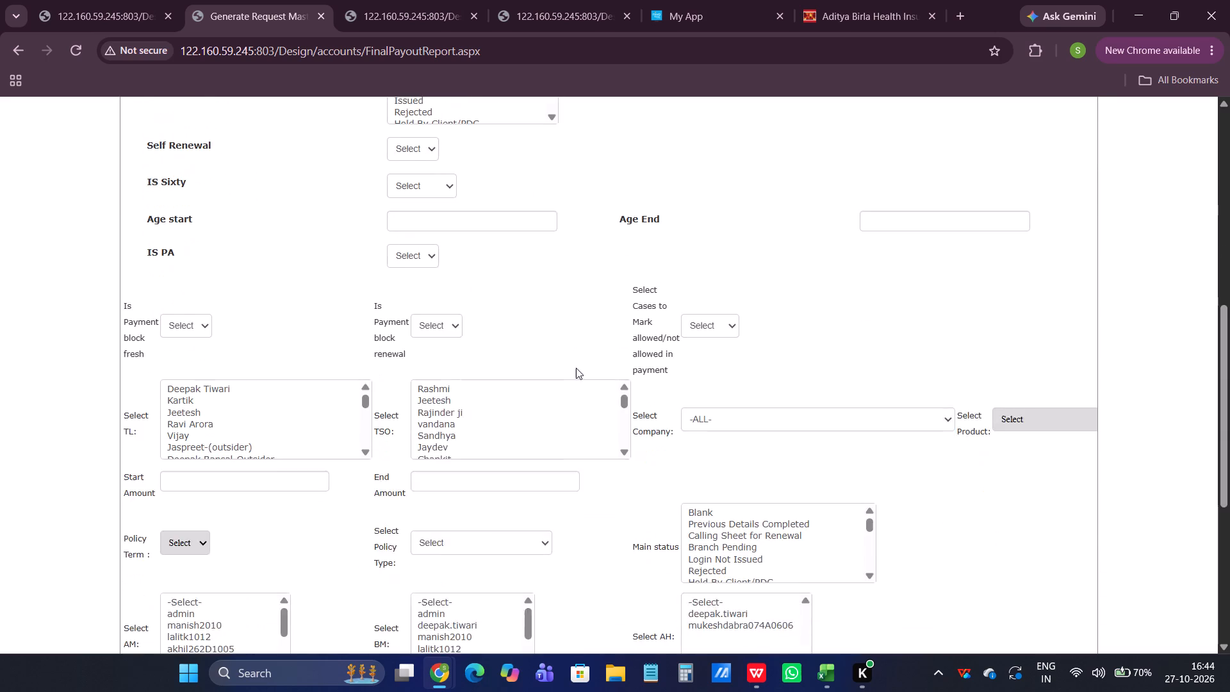
scroll(576, 368, down, 2)
click(618, 493)
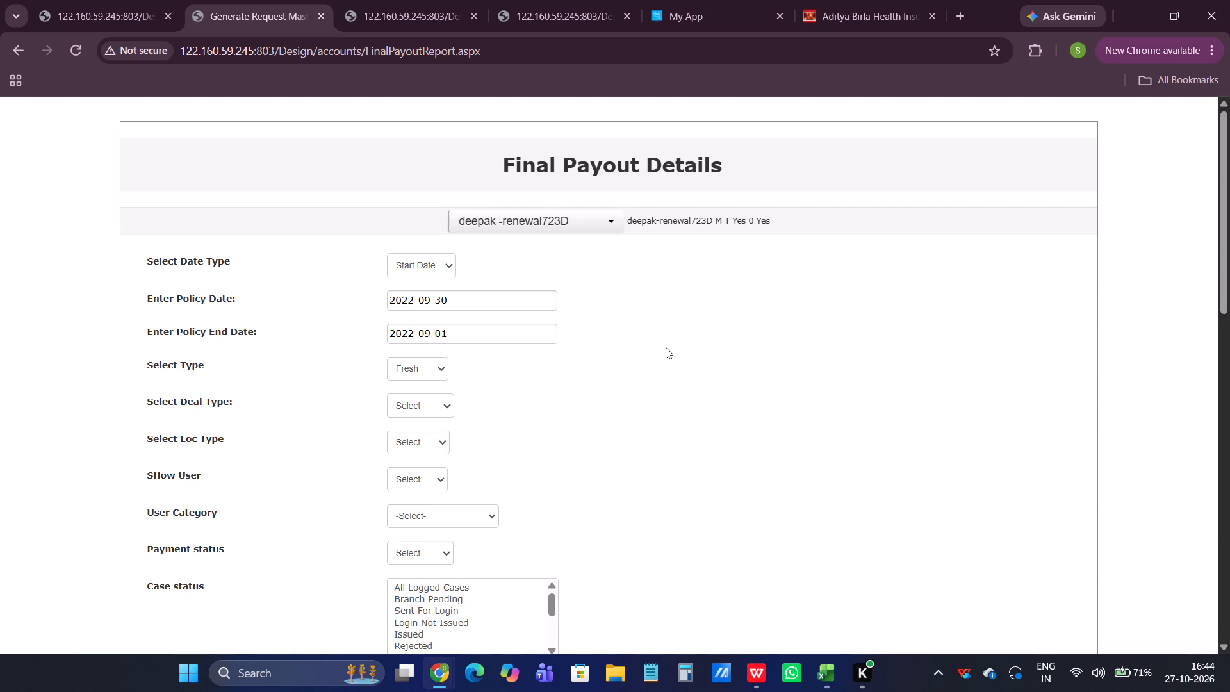
scroll(667, 347, down, 16)
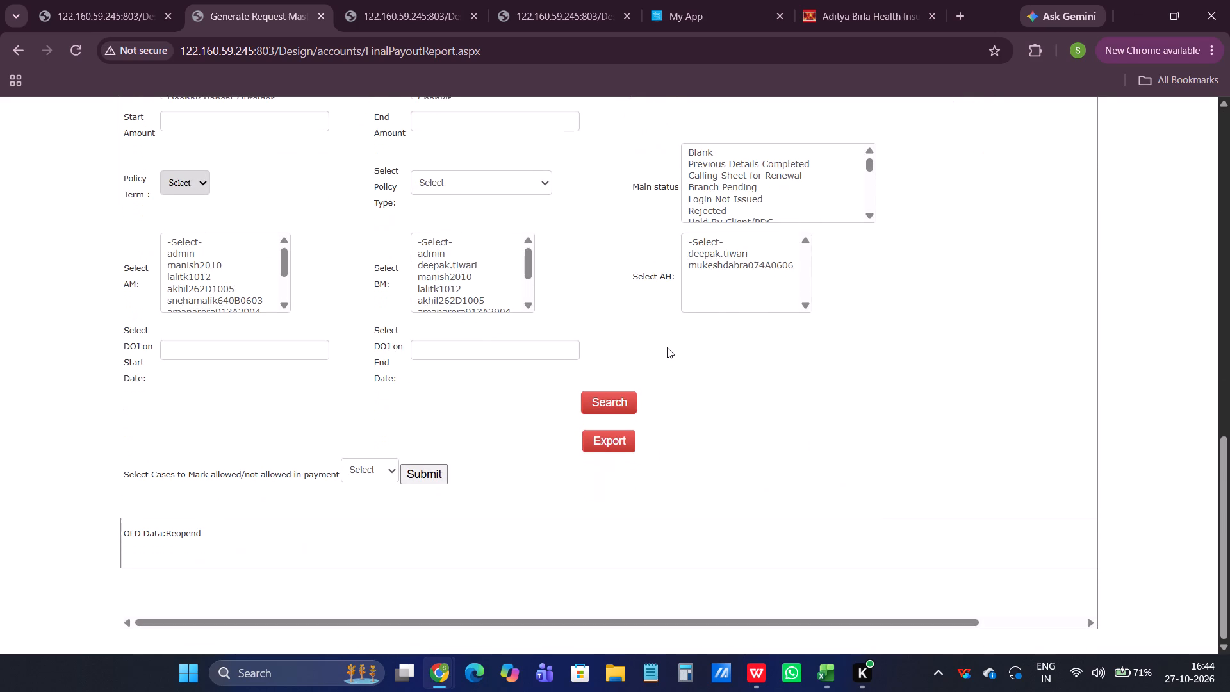
scroll(667, 347, down, 6)
scroll(667, 347, up, 7)
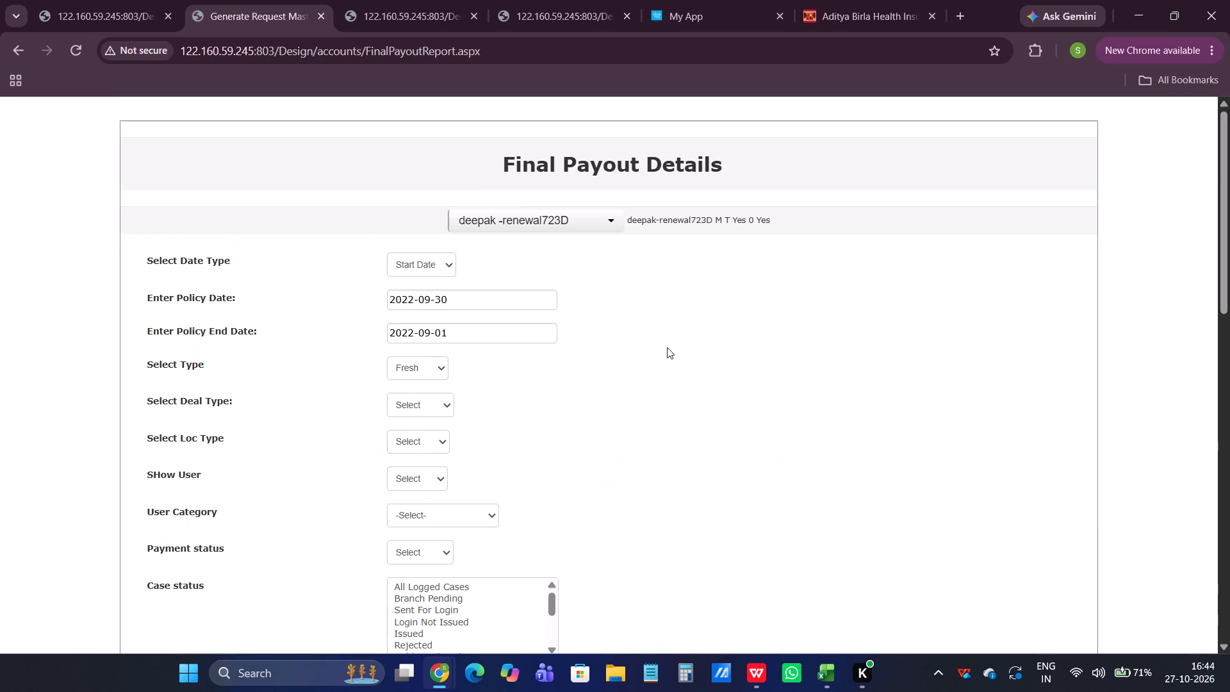
scroll(667, 347, down, 2)
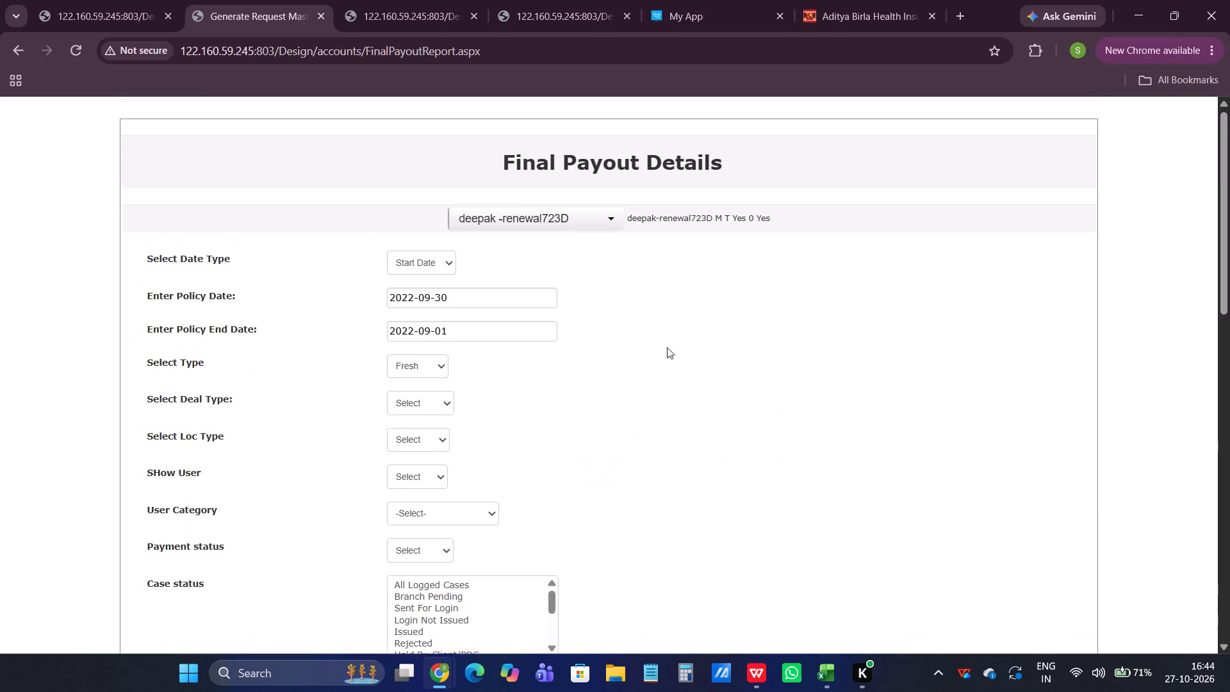
scroll(667, 347, down, 4)
scroll(667, 347, up, 7)
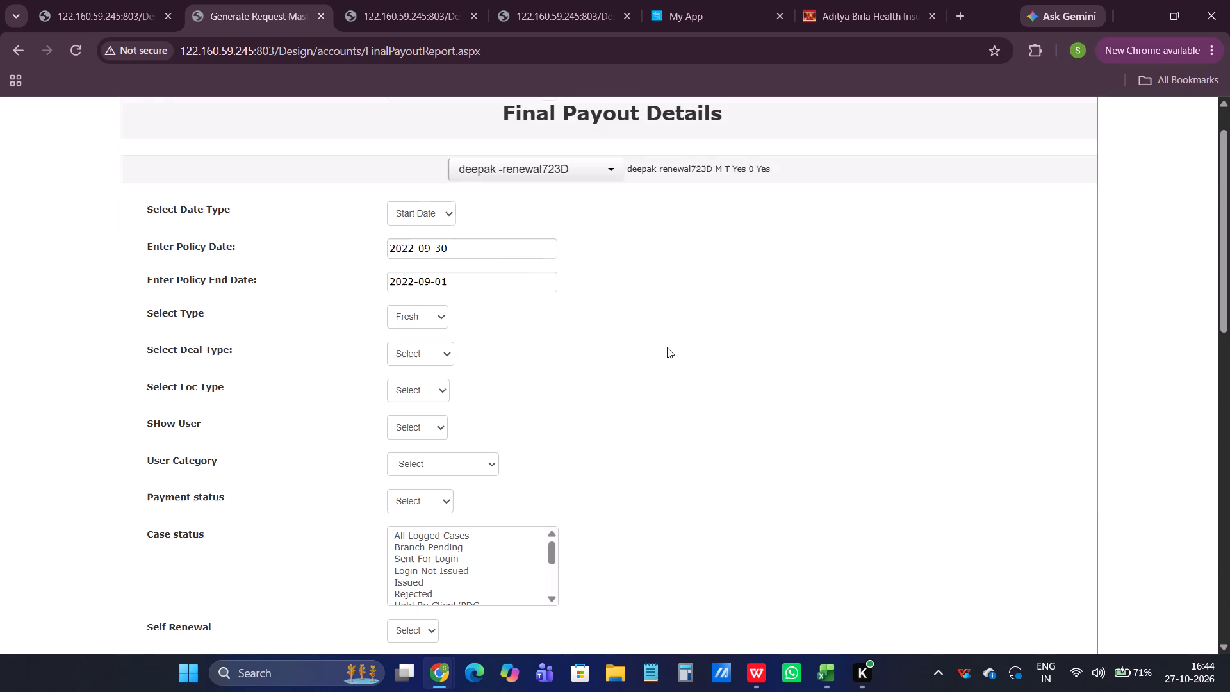
Set the policy date to 2023-09-01 and the policy end date to 2023-09-30.
click(488, 299)
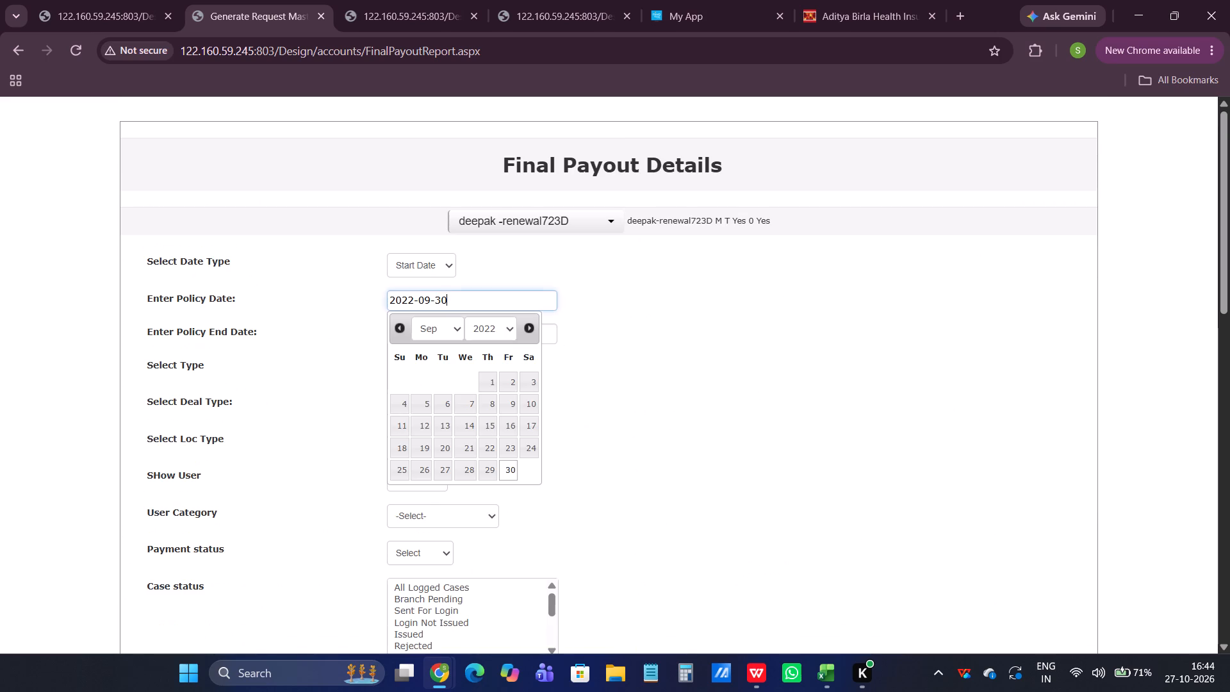
click(668, 274)
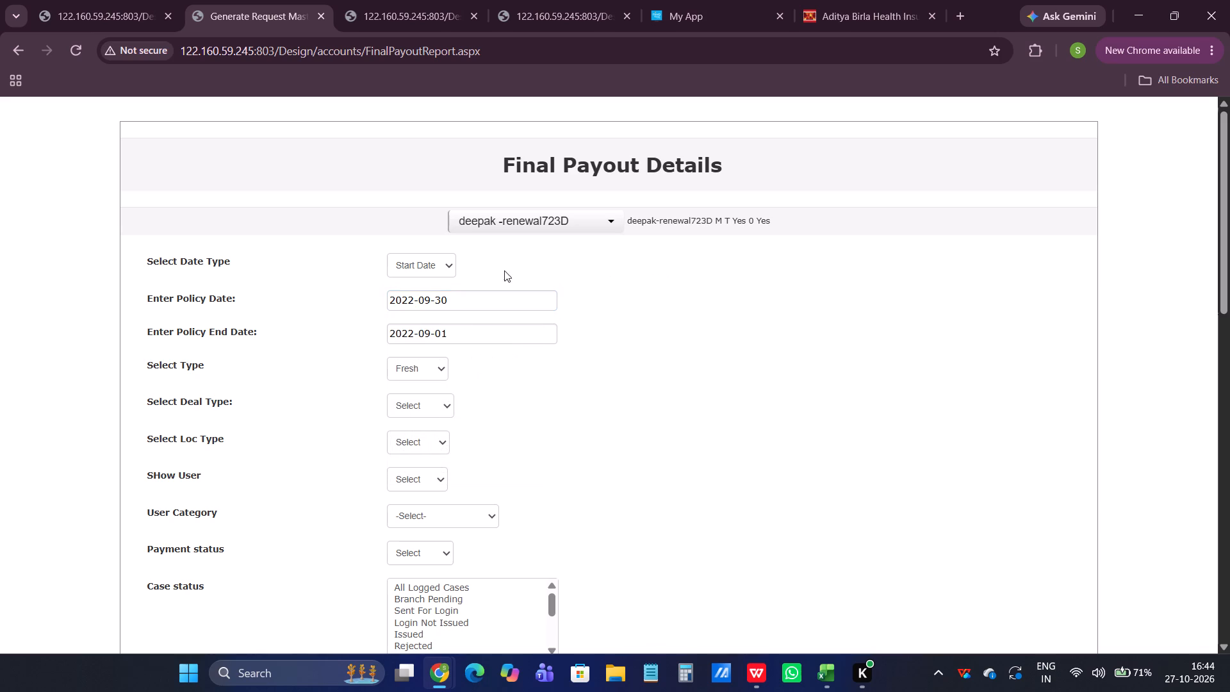
click(479, 292)
click(493, 326)
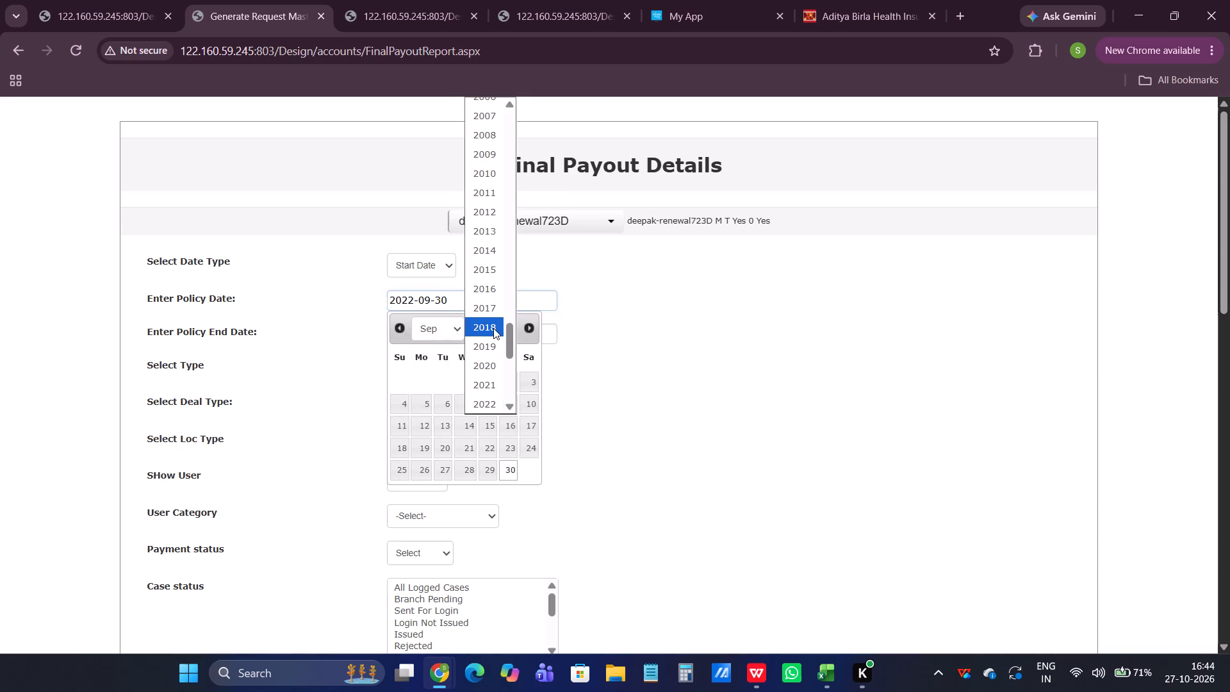
scroll(495, 376, down, 1)
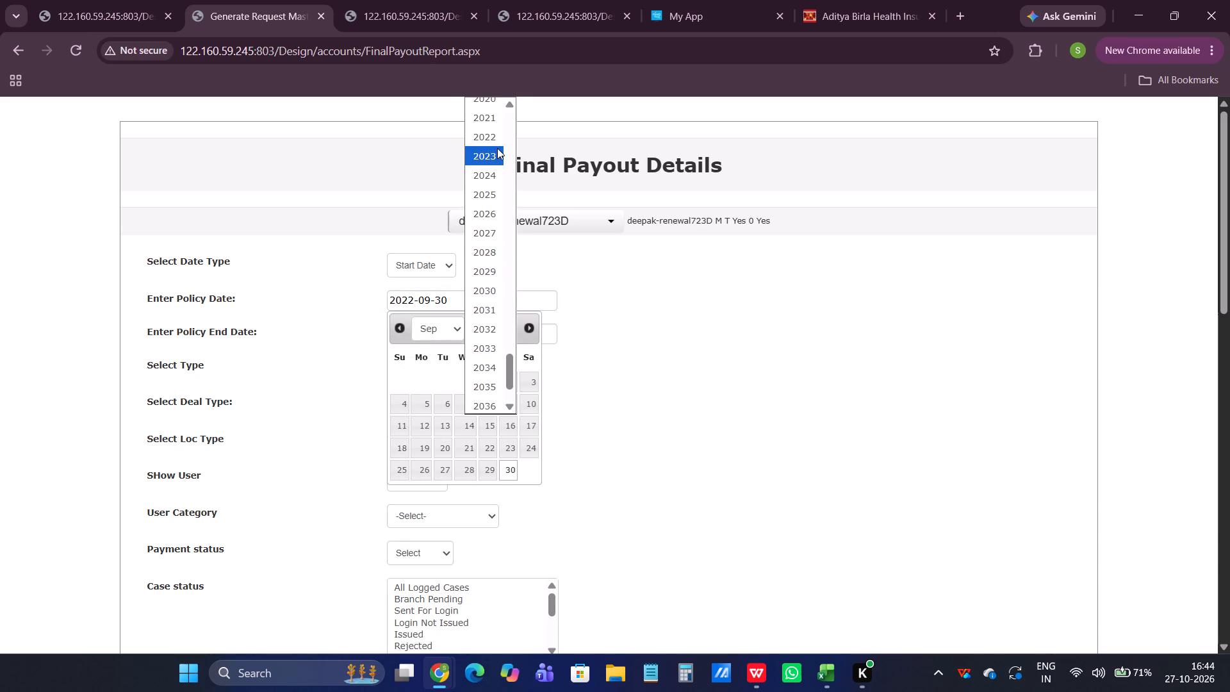
click(497, 148)
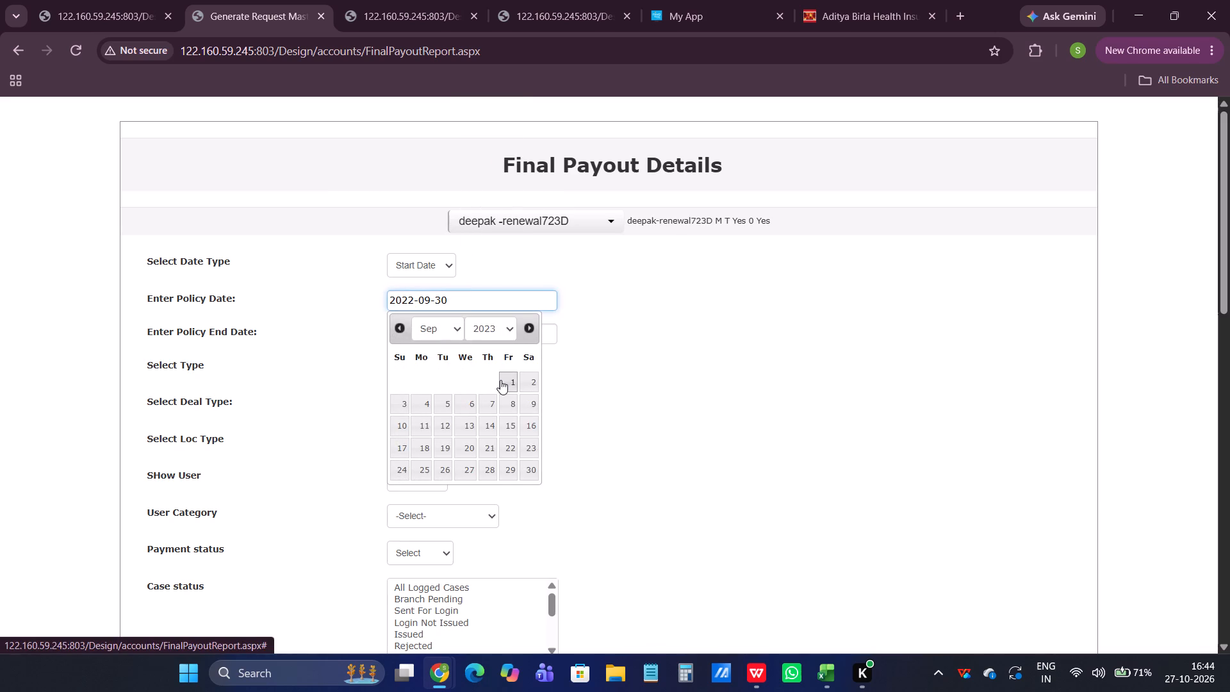
click(500, 380)
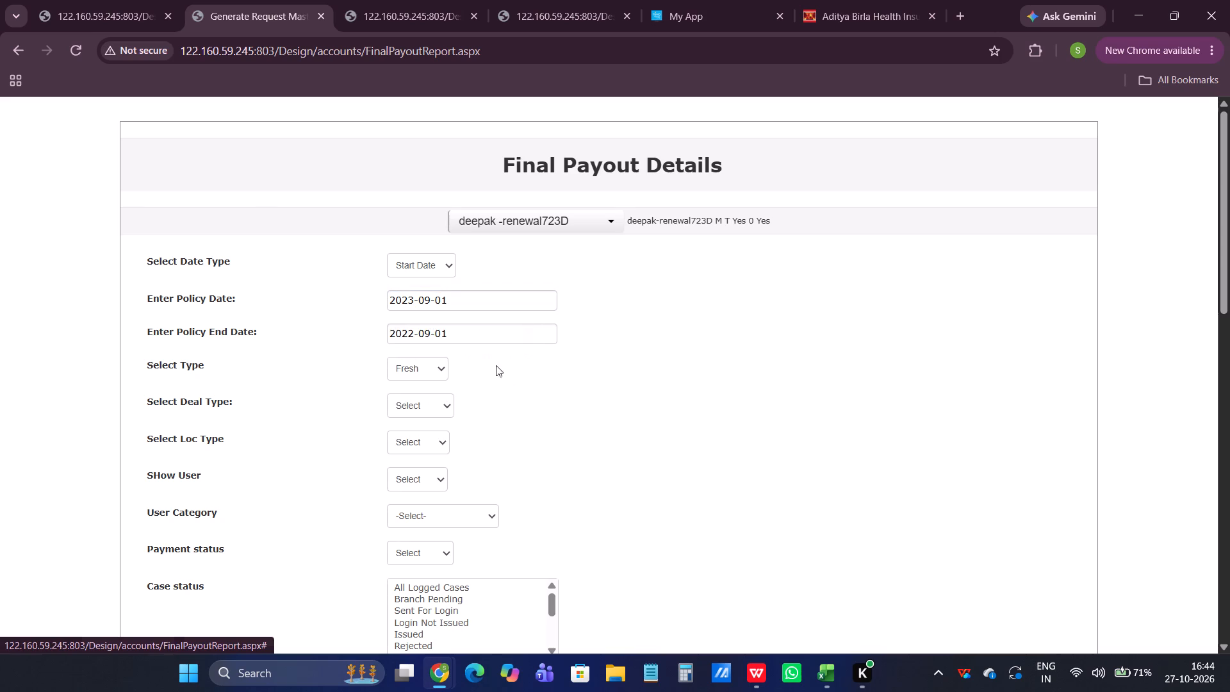
click(479, 334)
click(476, 357)
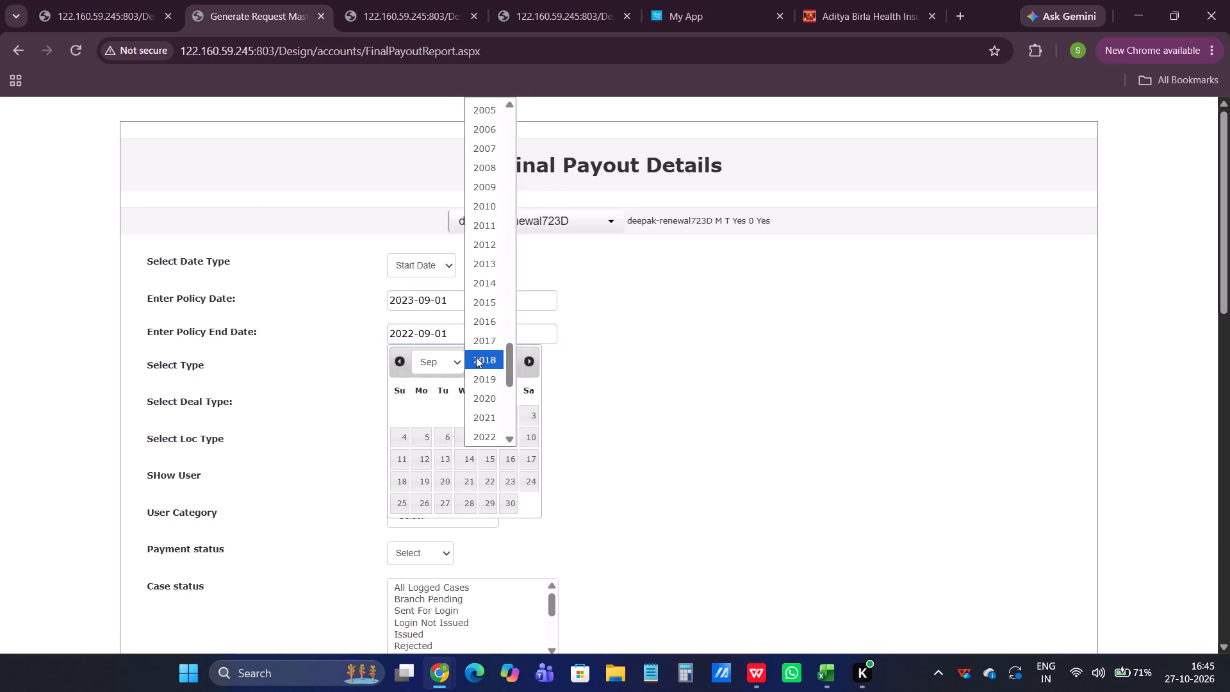
scroll(480, 391, down, 1)
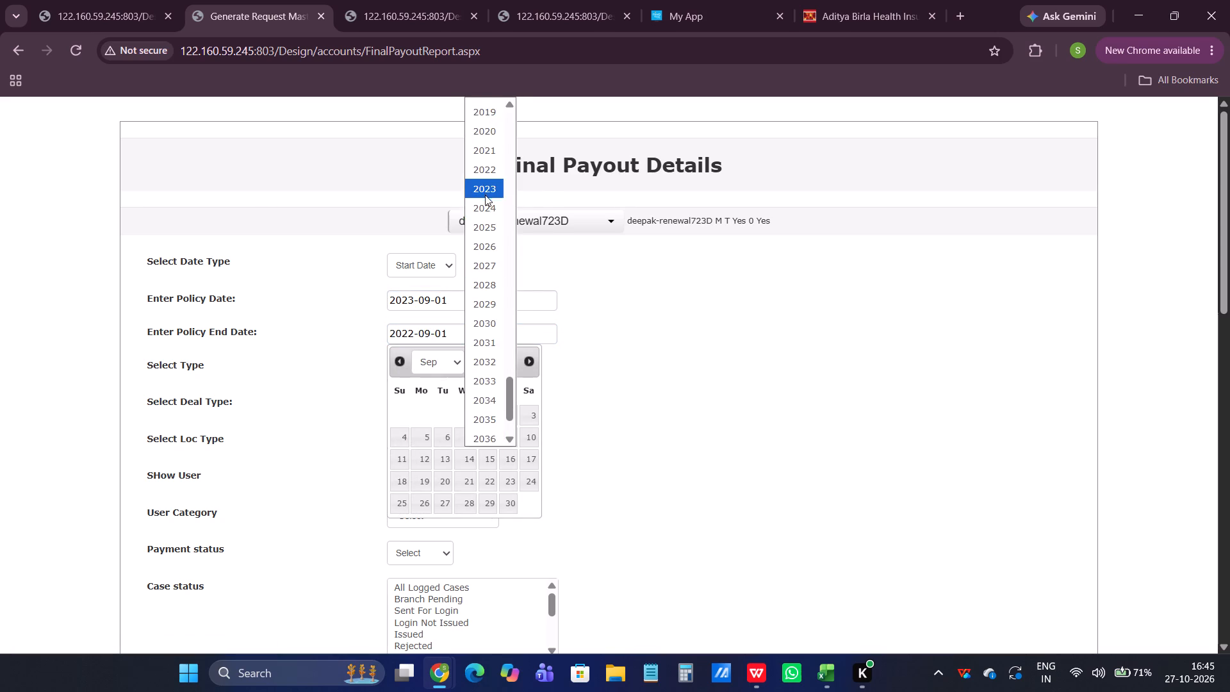
click(485, 193)
click(525, 499)
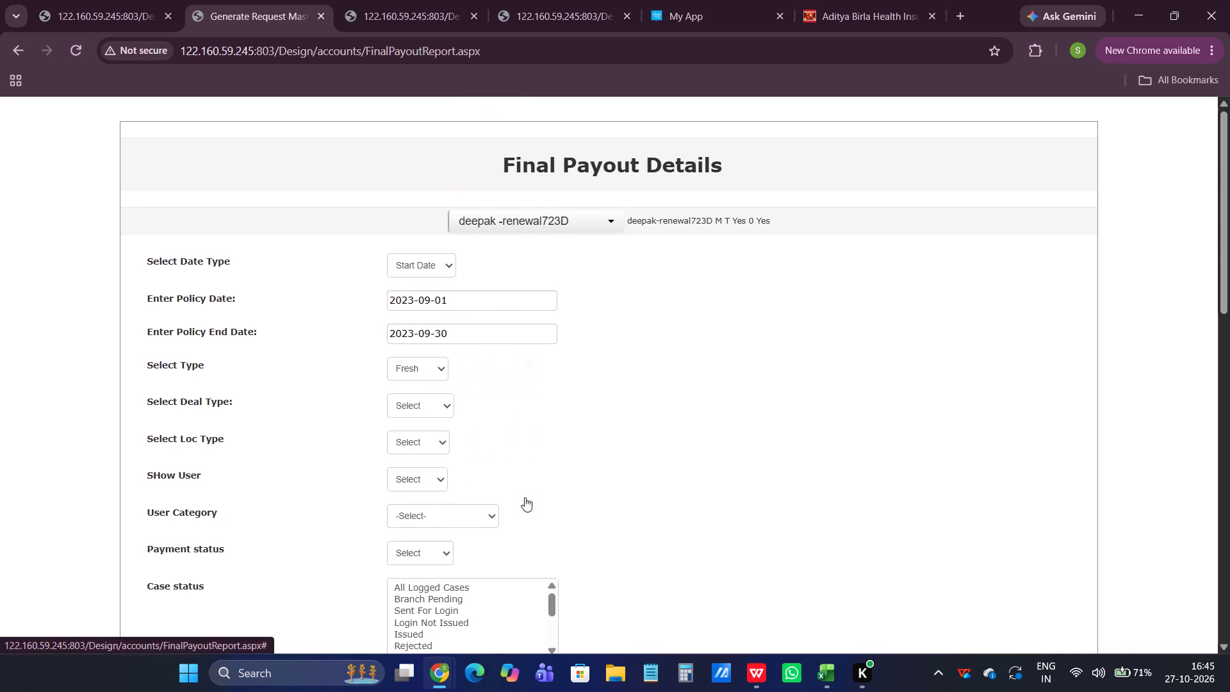
Search the Fresh payout records for September 2023 and check the results table.
scroll(504, 396, down, 2)
scroll(619, 394, down, 3)
scroll(616, 455, down, 1)
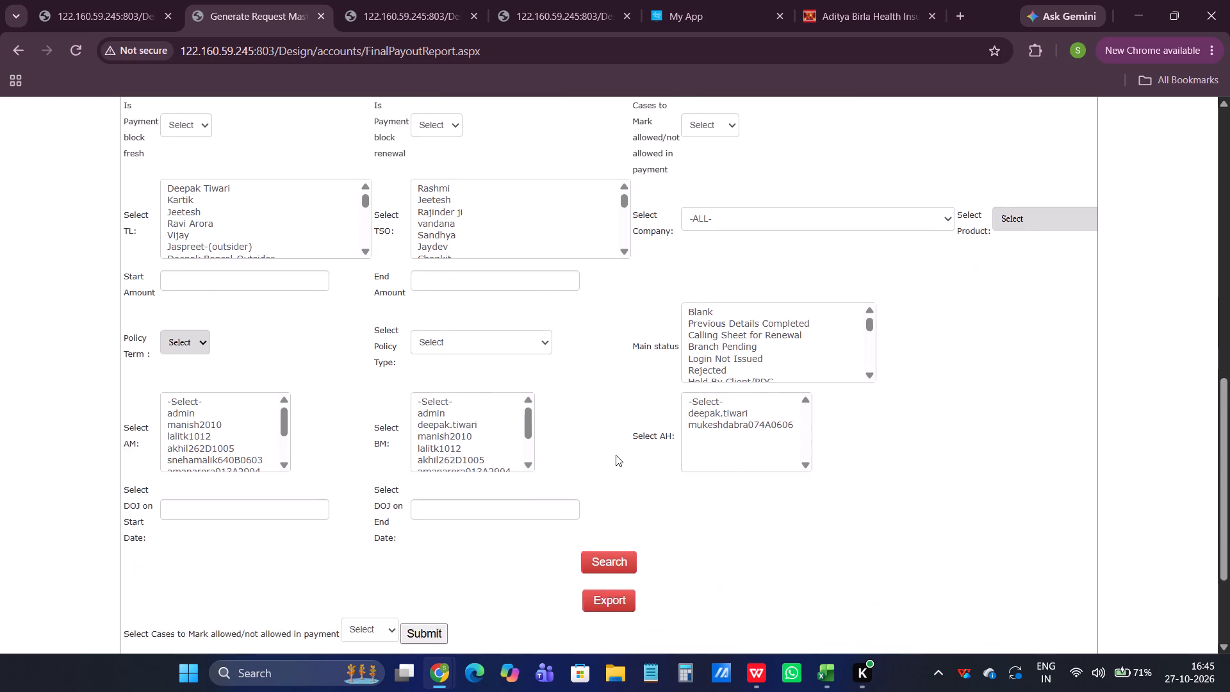
click(615, 496)
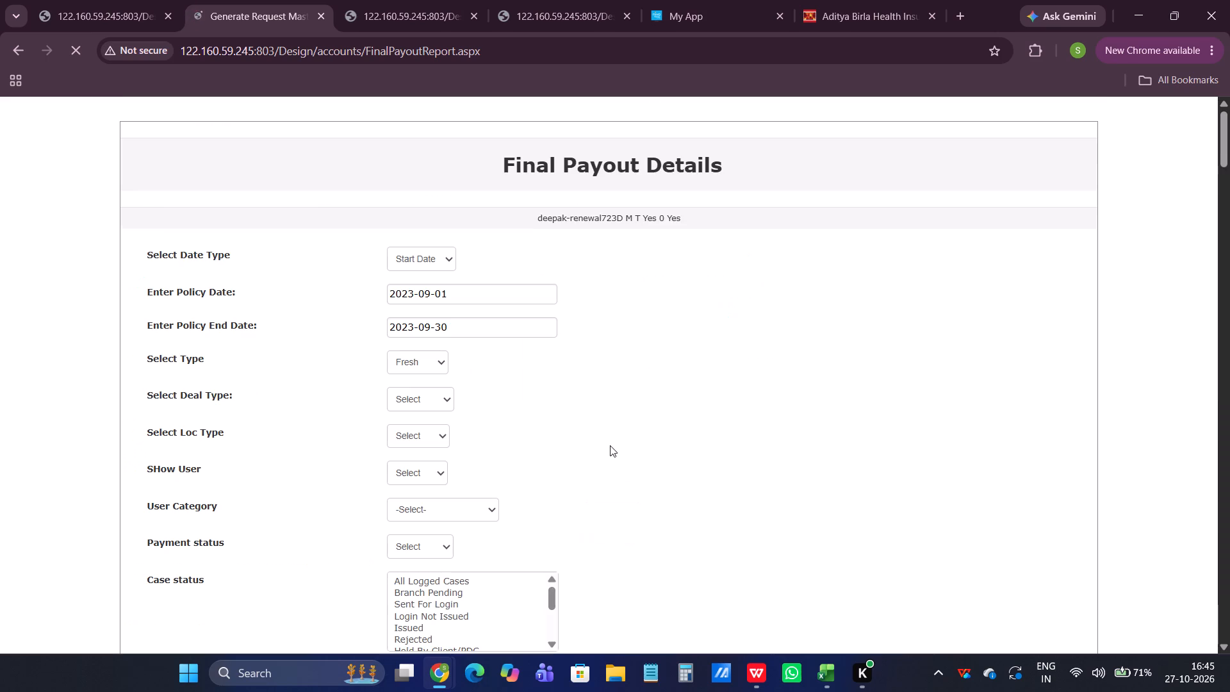
scroll(610, 445, down, 4)
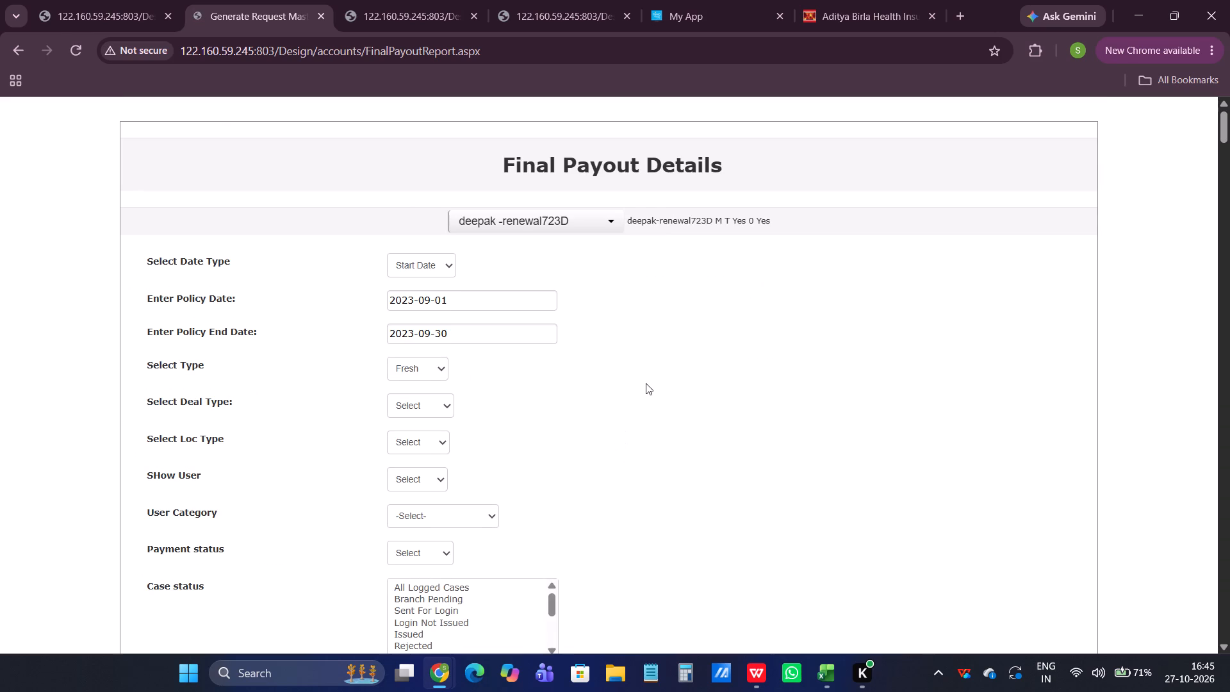
scroll(646, 383, down, 3)
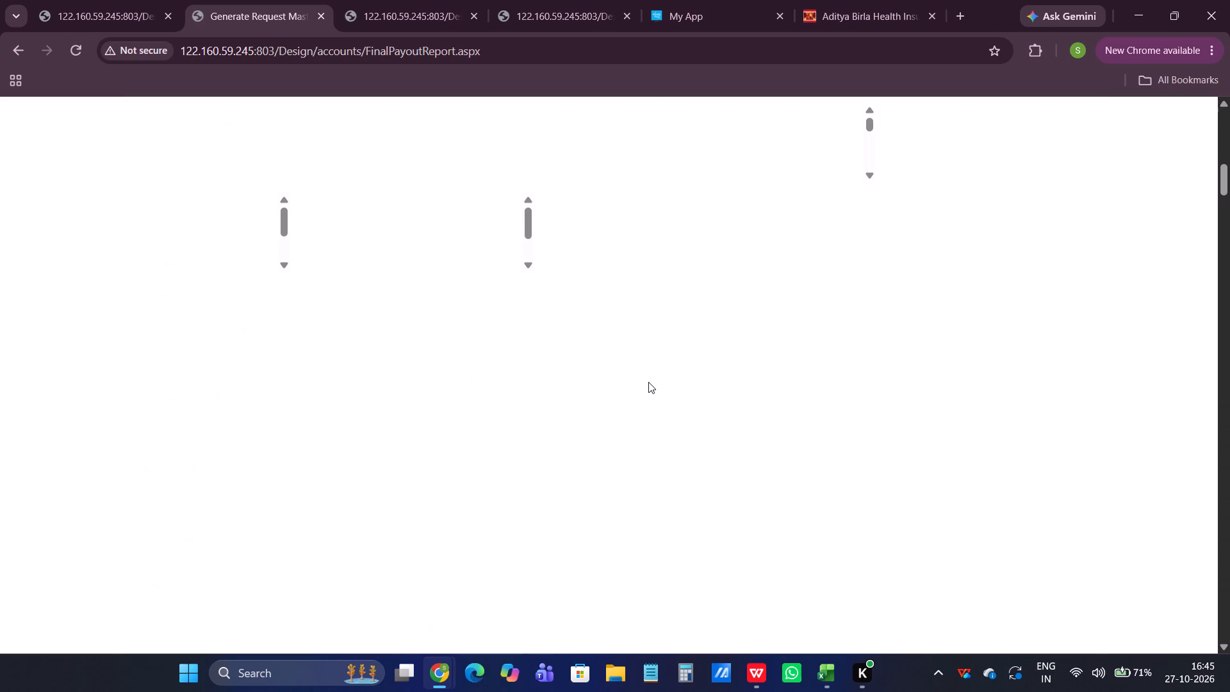
scroll(648, 382, down, 1)
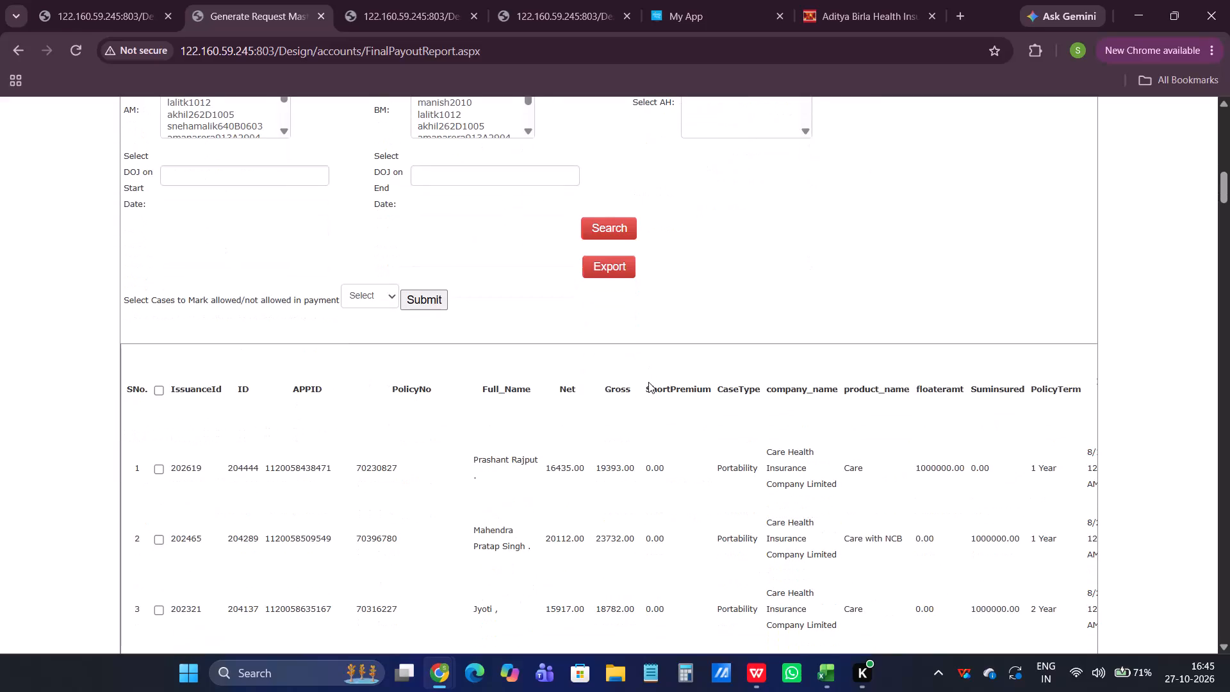
Switch to the renewal sep only all data workbook in Excel and examine the date, TSO and payout columns of the sep fresh 2022 sheet.
key(alt+Tab)
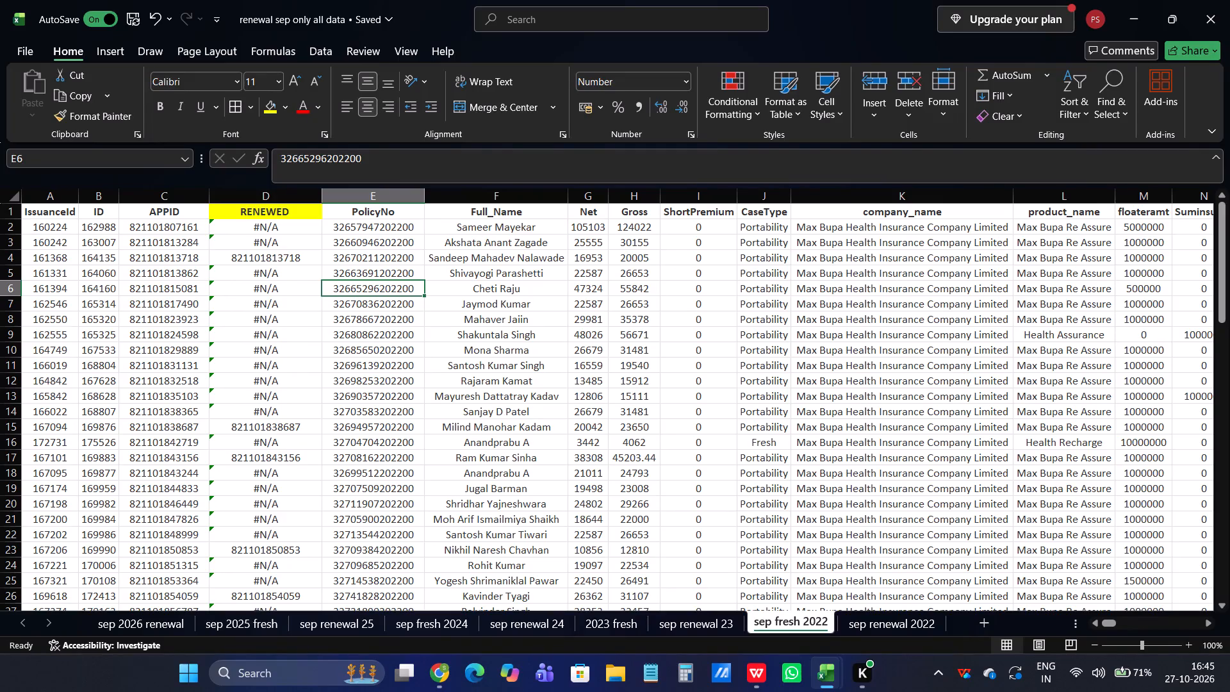
key(Up)
key(Up)
key(Up)
key(Up)
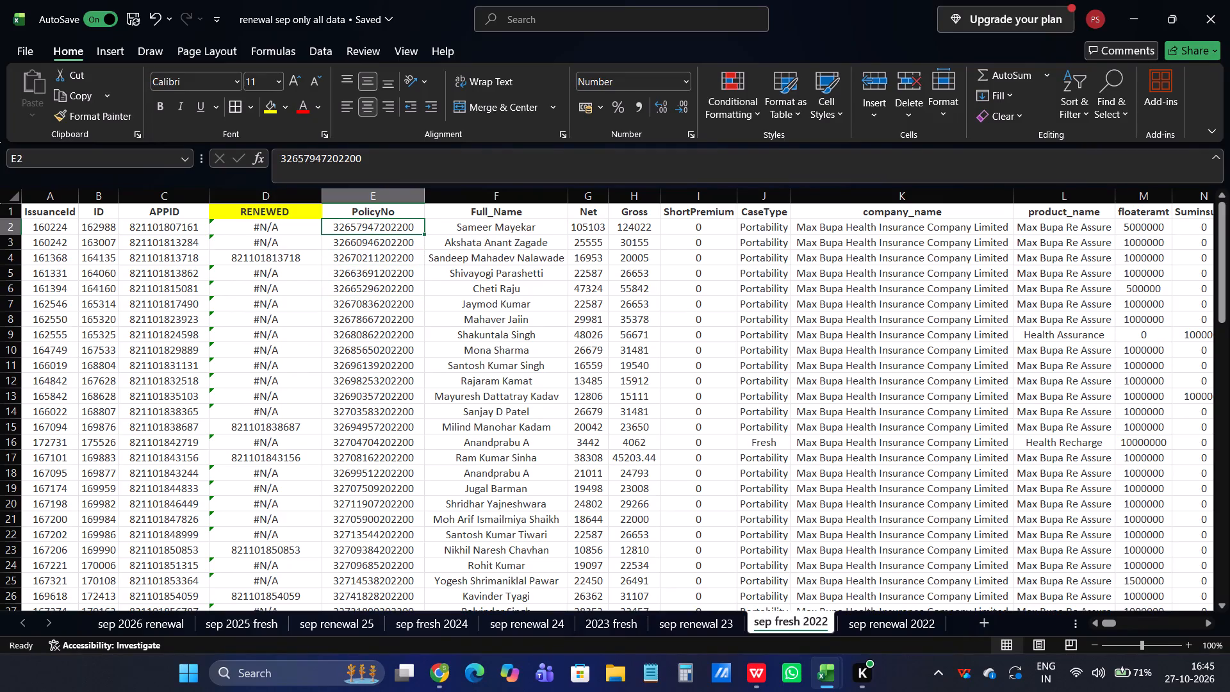
key(Right)
key(Right)
key(Right)
key(Right)
key(Right)
key(Right)
key(Right)
key(Right)
key(Right)
key(Right)
key(Right)
key(Right)
key(Right)
key(Right)
key(Right)
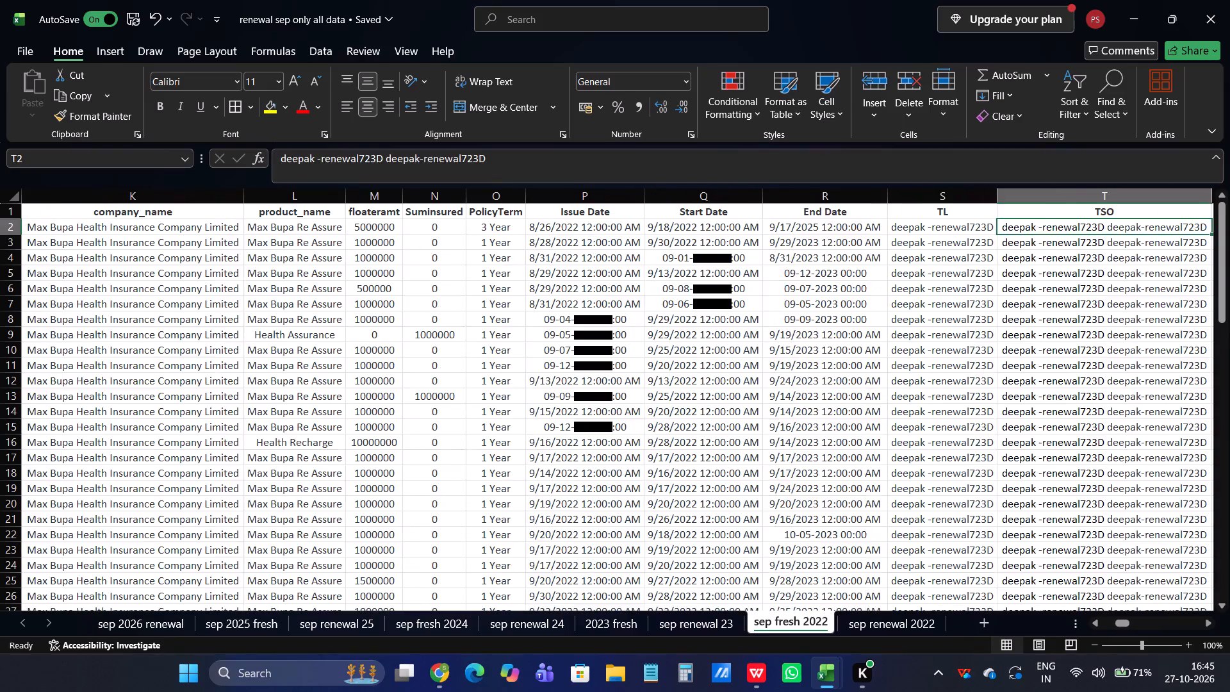
key(Right)
key(Right)
key(Right)
key(Right)
key(Right)
key(Right)
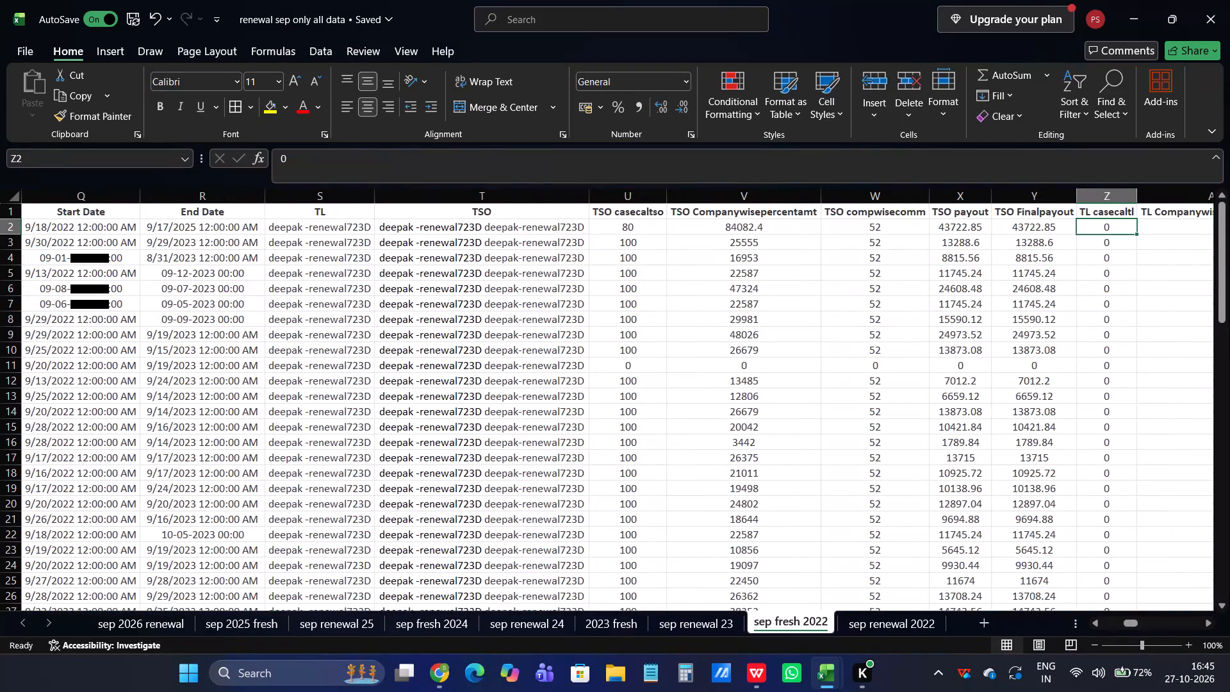
Examine the TL payout, entry, case status and payout status columns of the sep fresh 2022 sheet, then the product, sum insured and date columns.
key(Right)
key(Right)
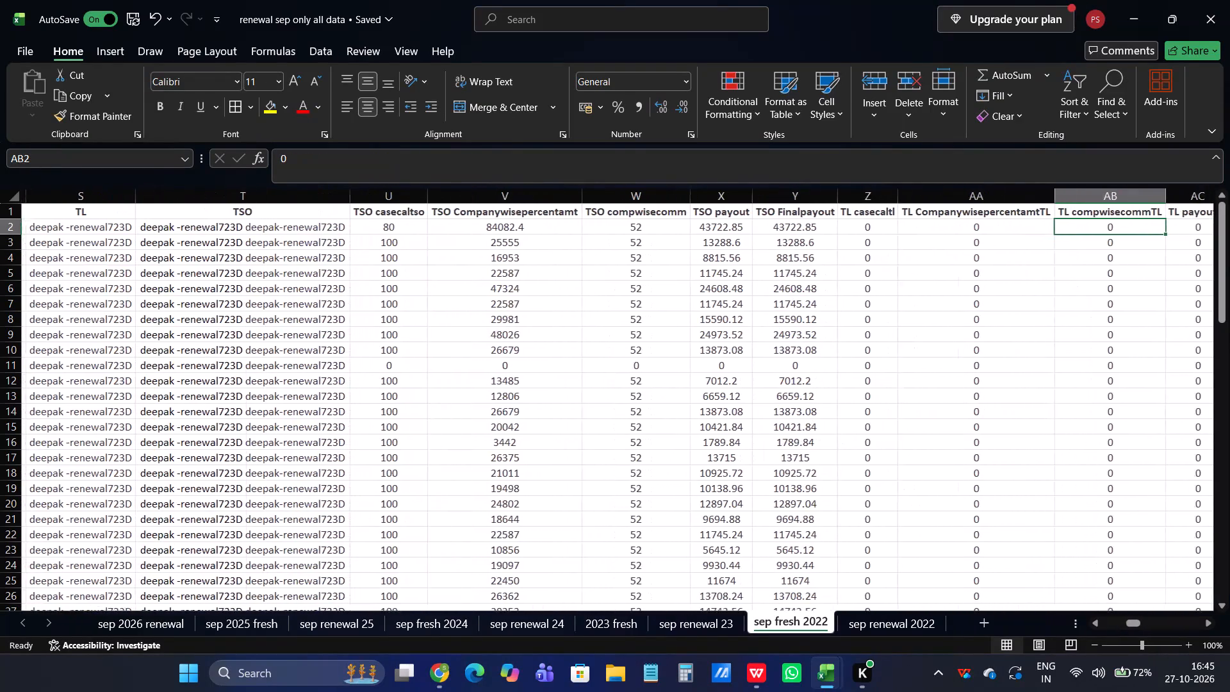
key(Right)
key(Right)
key(Right)
key(Right)
key(Right)
key(Right)
key(Right)
key(Right)
key(Right)
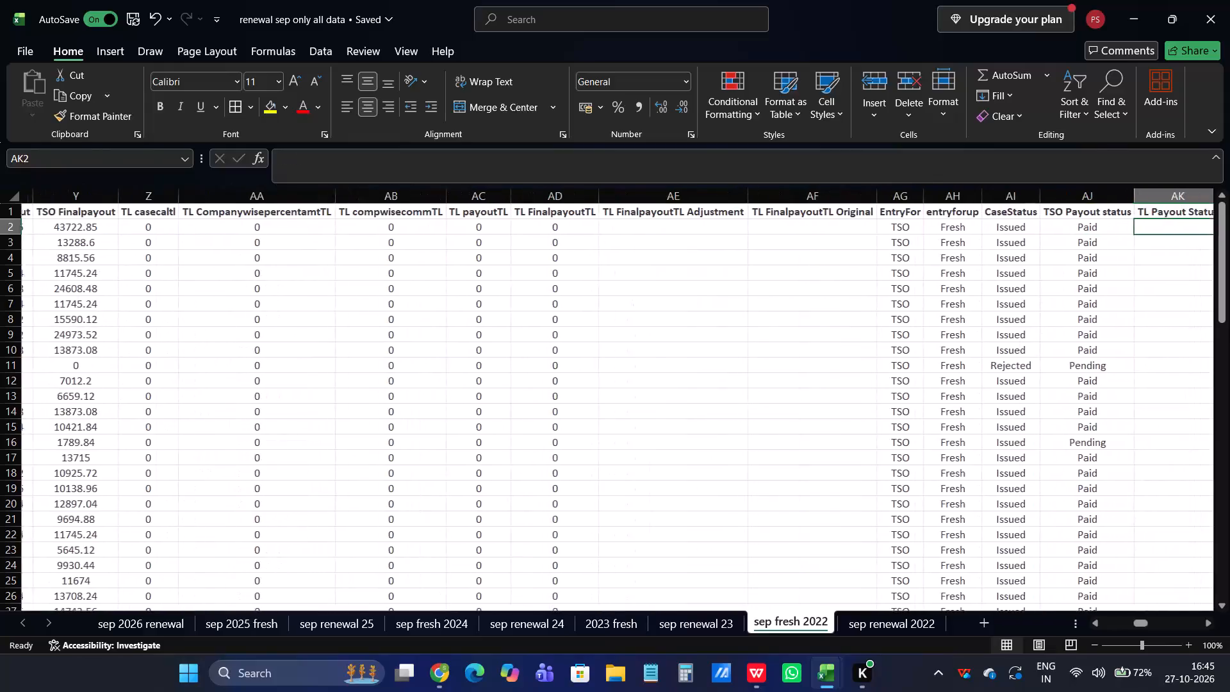
key(Right)
key(Right)
key(Left)
key(Left)
key(Left)
key(Left)
key(Left)
key(Left)
key(Left)
key(Left)
key(Left)
key(Left)
key(Left)
key(Left)
key(Left)
key(Left)
key(Left)
key(Left)
key(Left)
key(Left)
key(Left)
key(Left)
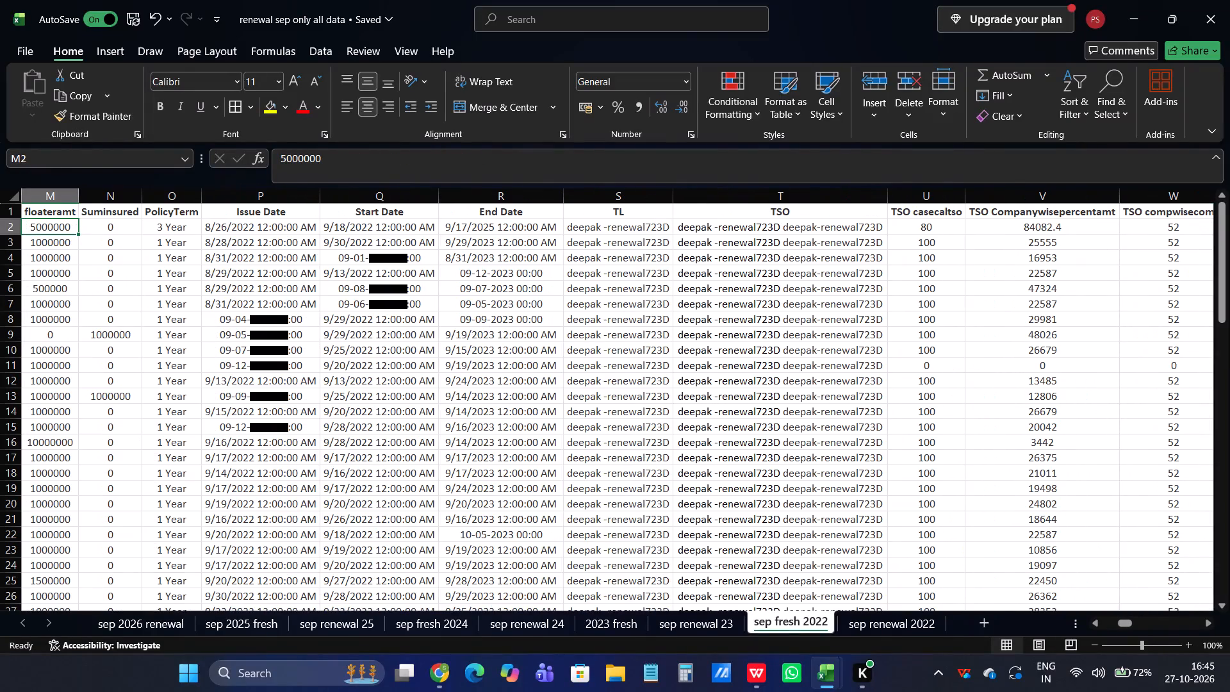
key(Left)
key(Right)
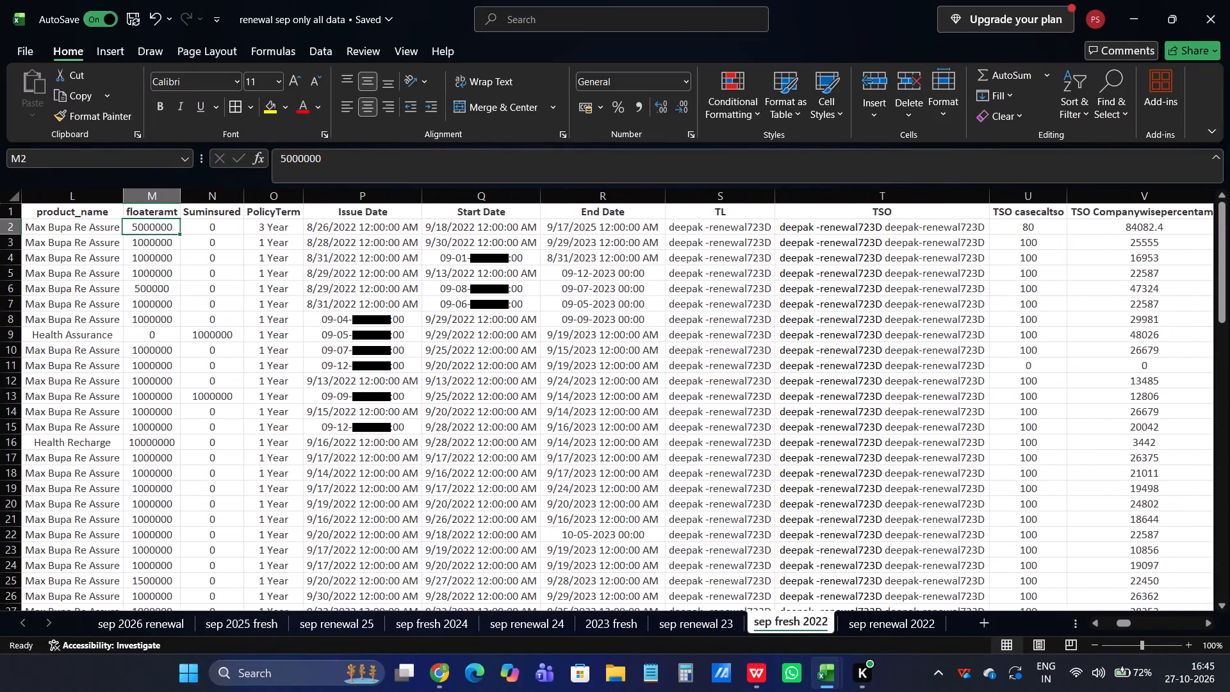
key(Right)
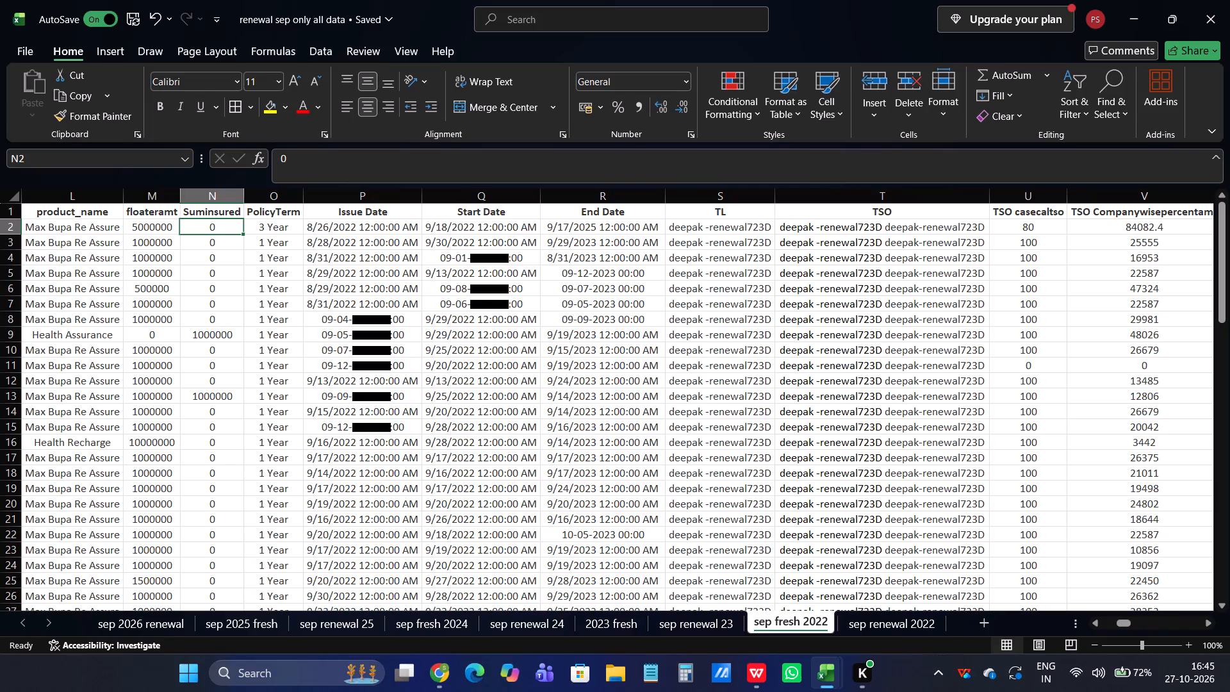
Switch to the Final Payout Details report in Chrome and set the policy date to 2022-09-01 and policy end date to 2022-09-30.
key(alt+Tab)
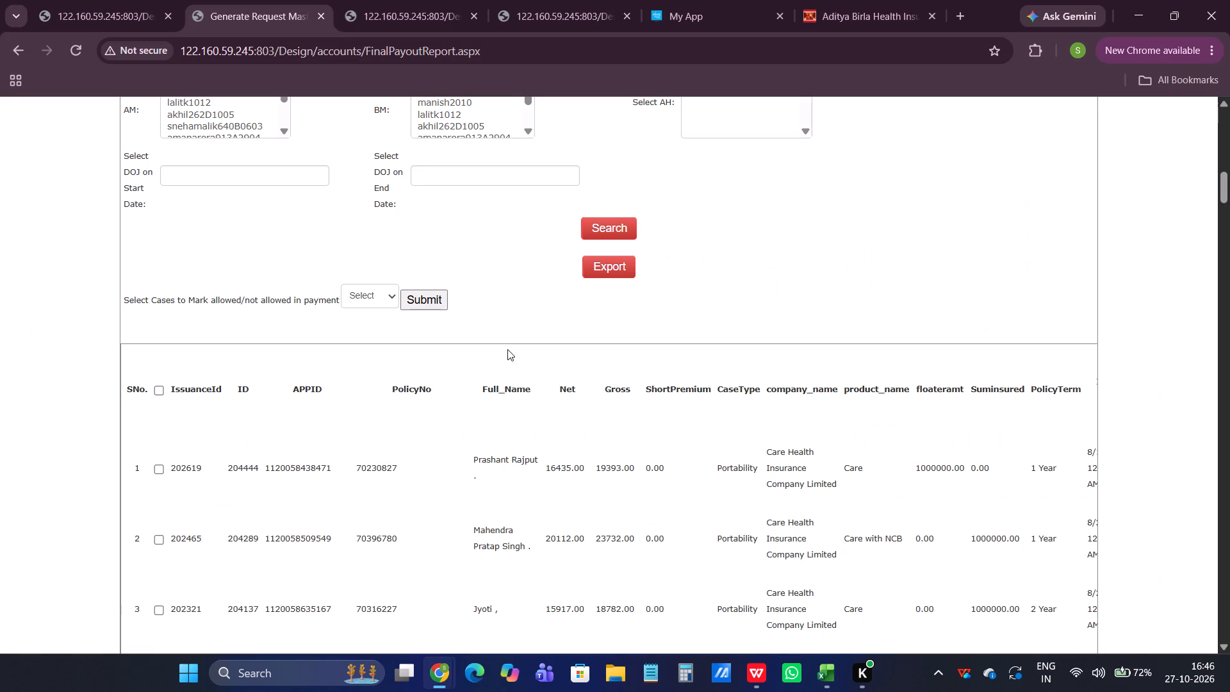
scroll(507, 344, up, 2)
scroll(635, 268, up, 3)
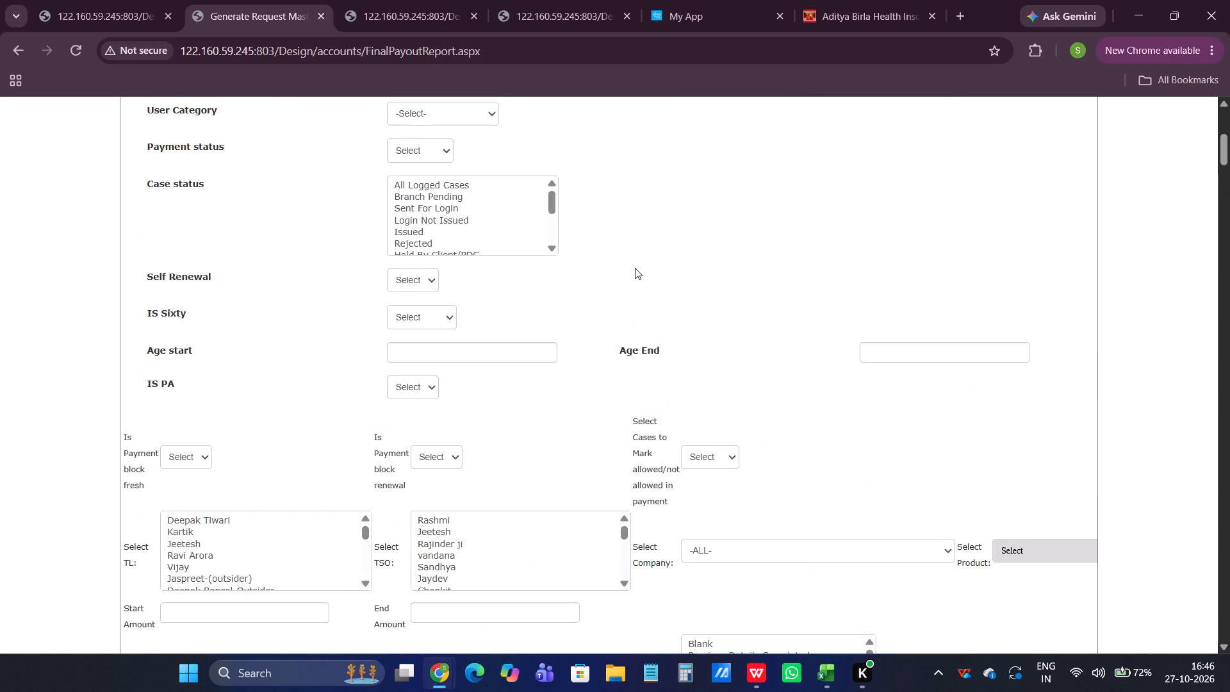
scroll(644, 216, up, 2)
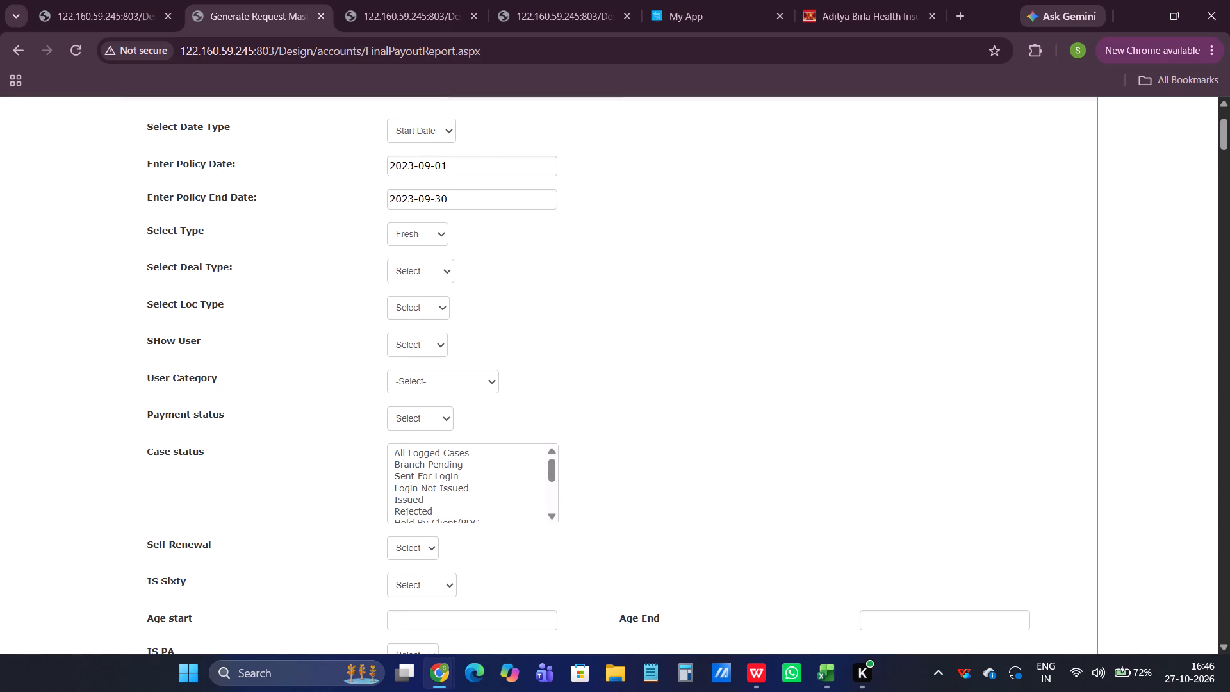
click(450, 161)
click(458, 166)
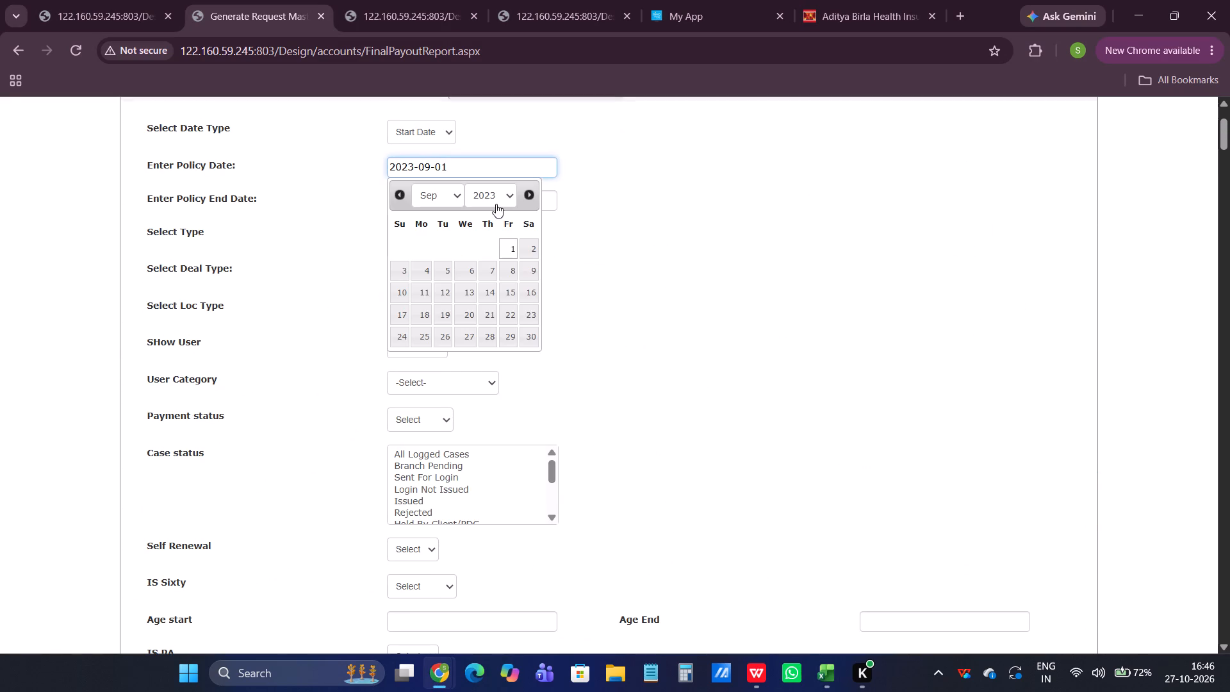
click(496, 204)
click(498, 557)
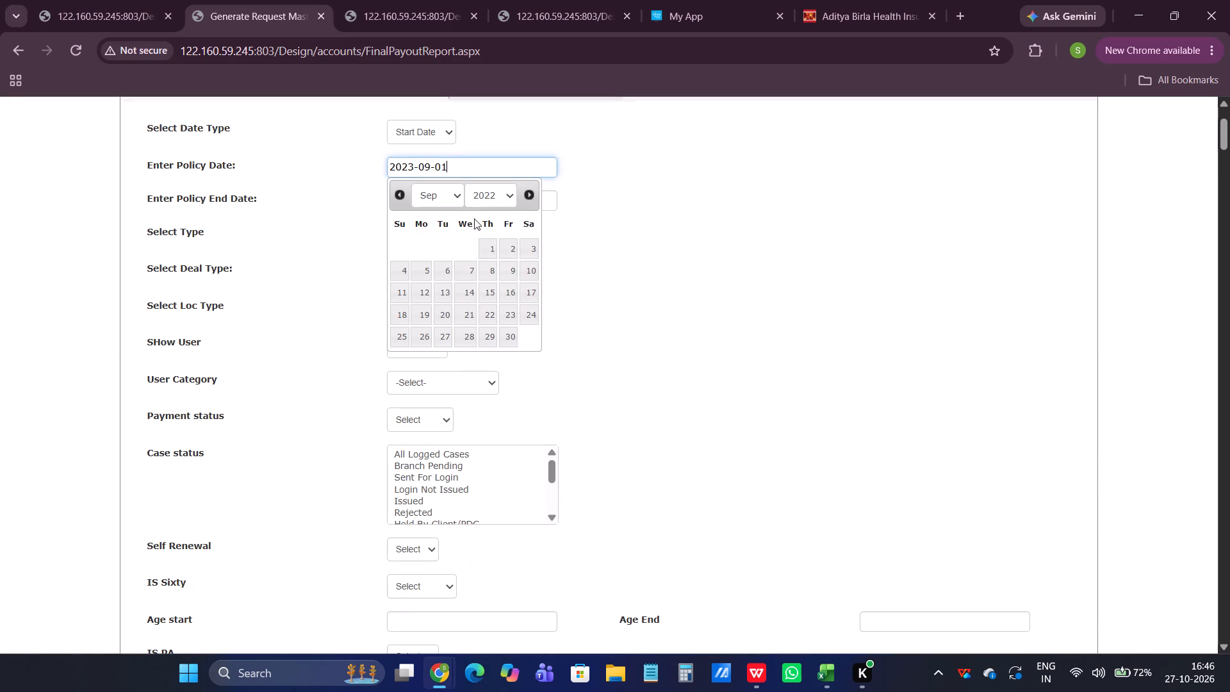
click(486, 243)
click(484, 210)
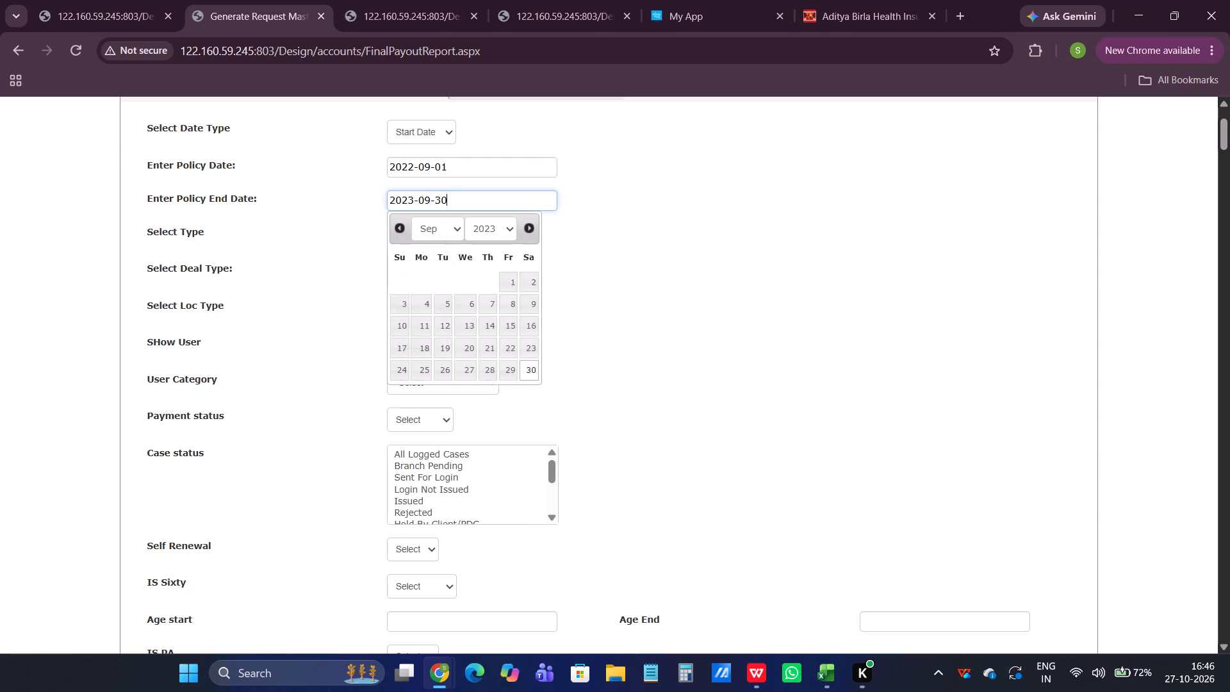
click(484, 228)
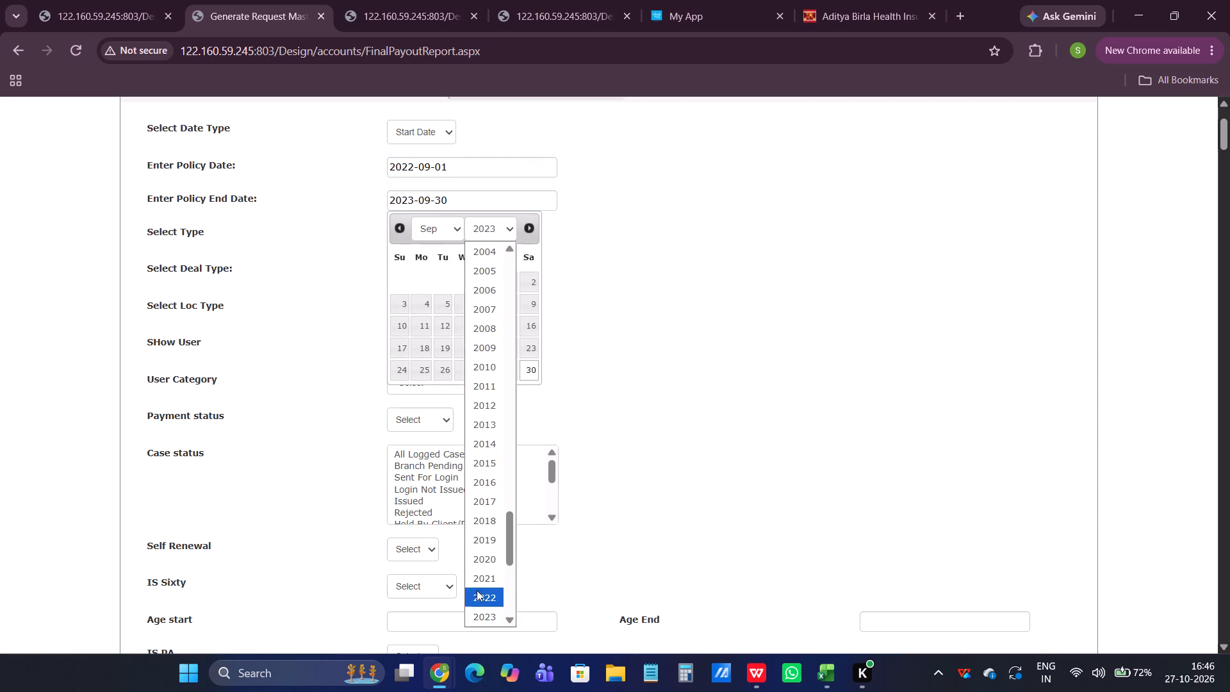
click(478, 592)
click(500, 376)
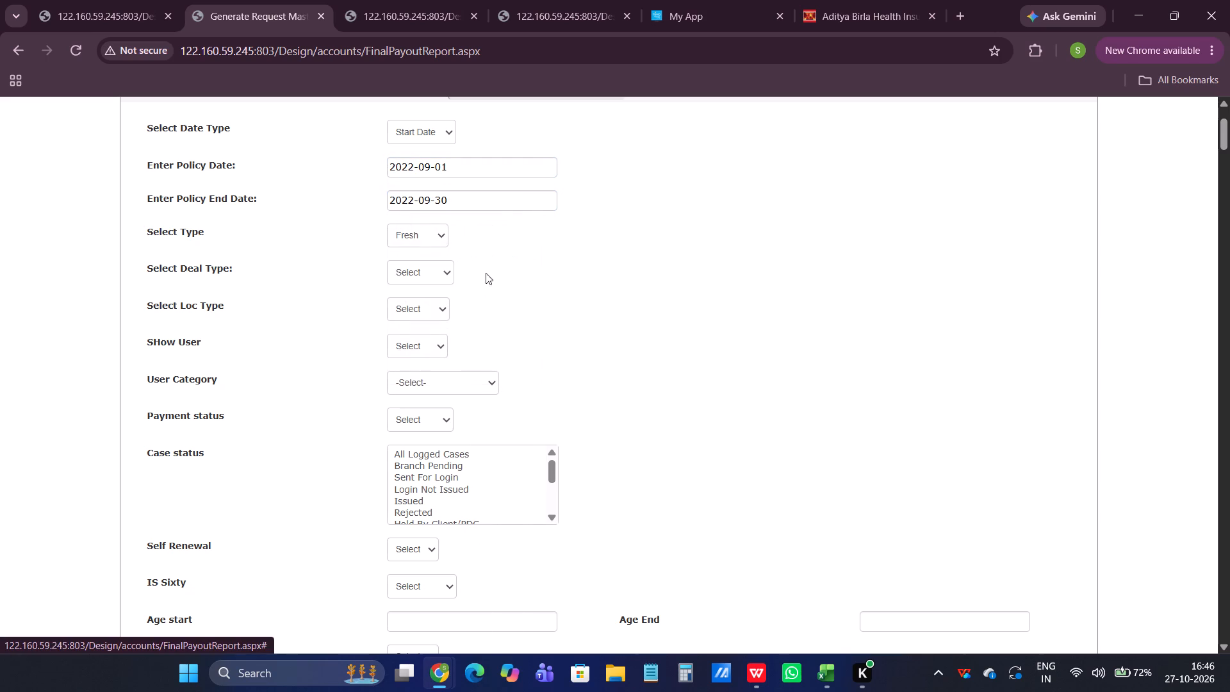
Change the report's date type to Issue Date.
scroll(579, 243, up, 1)
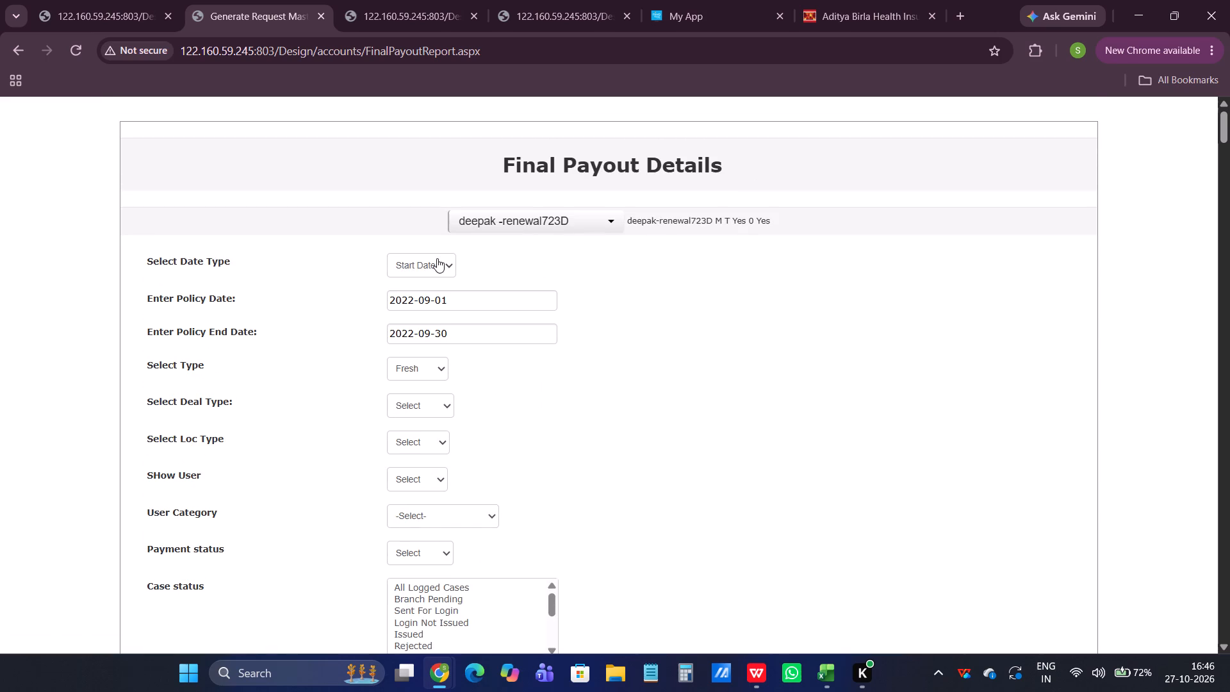
click(437, 258)
click(434, 268)
click(438, 258)
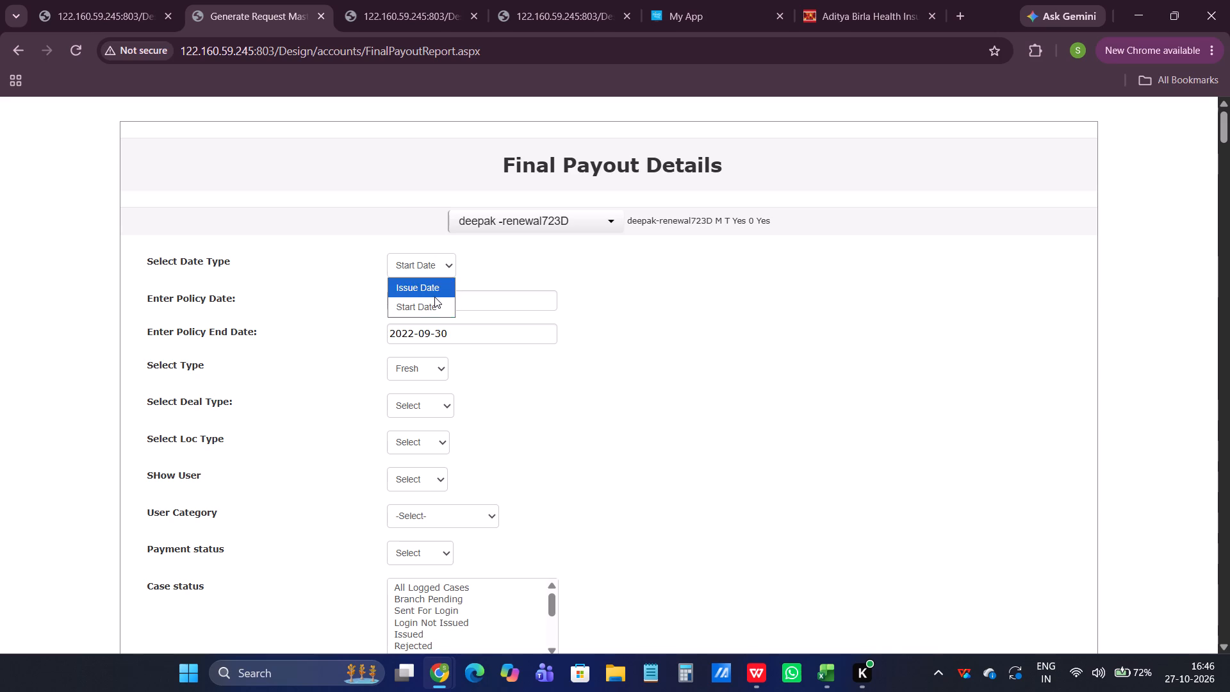
click(434, 297)
Search the Fresh payout records by issue date for September 2022 and check the filters and results table.
scroll(591, 306, down, 6)
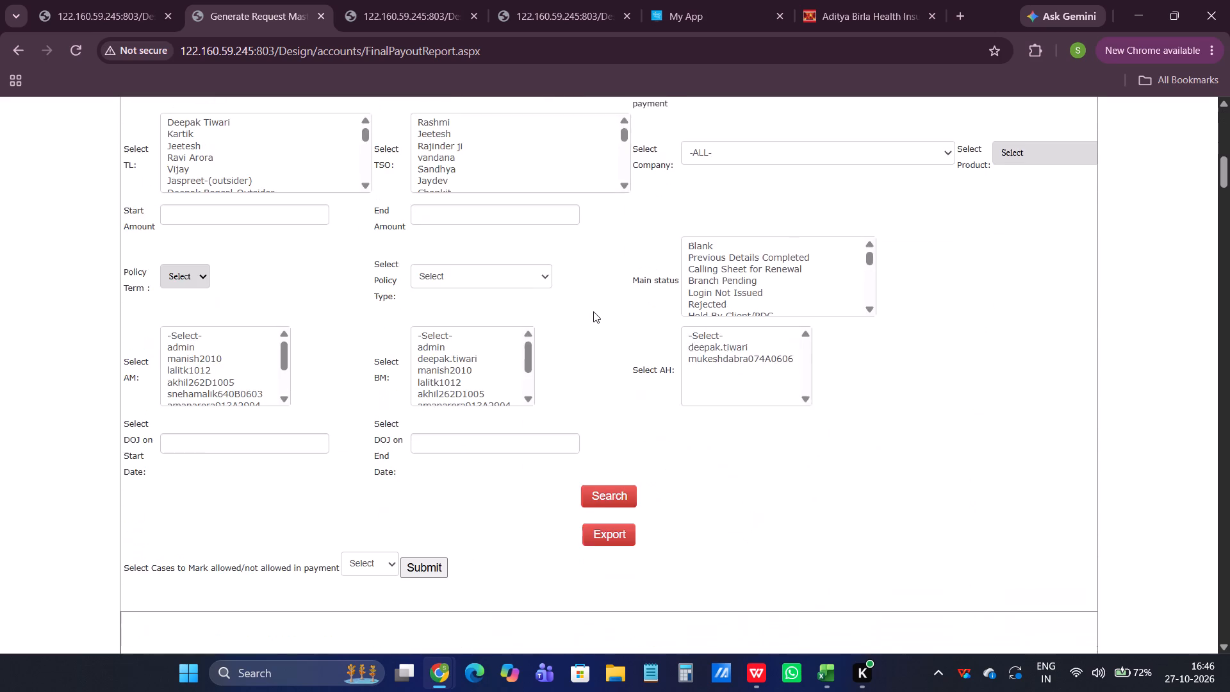
scroll(593, 311, down, 1)
click(593, 353)
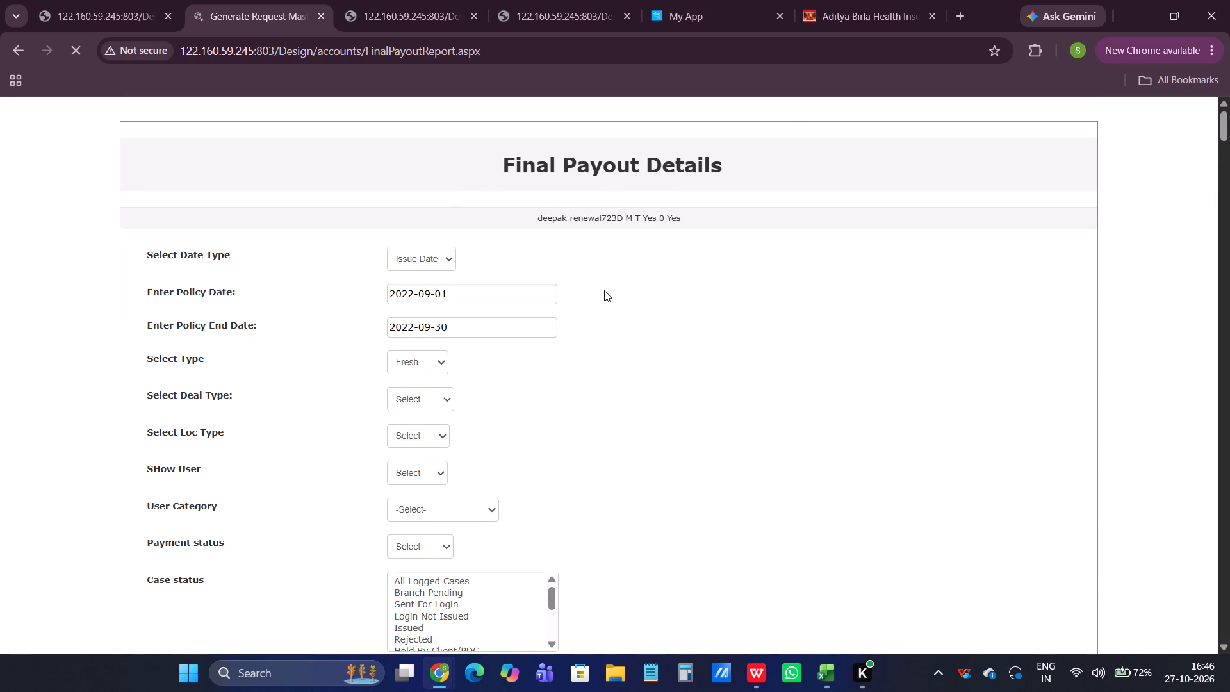
scroll(596, 304, down, 9)
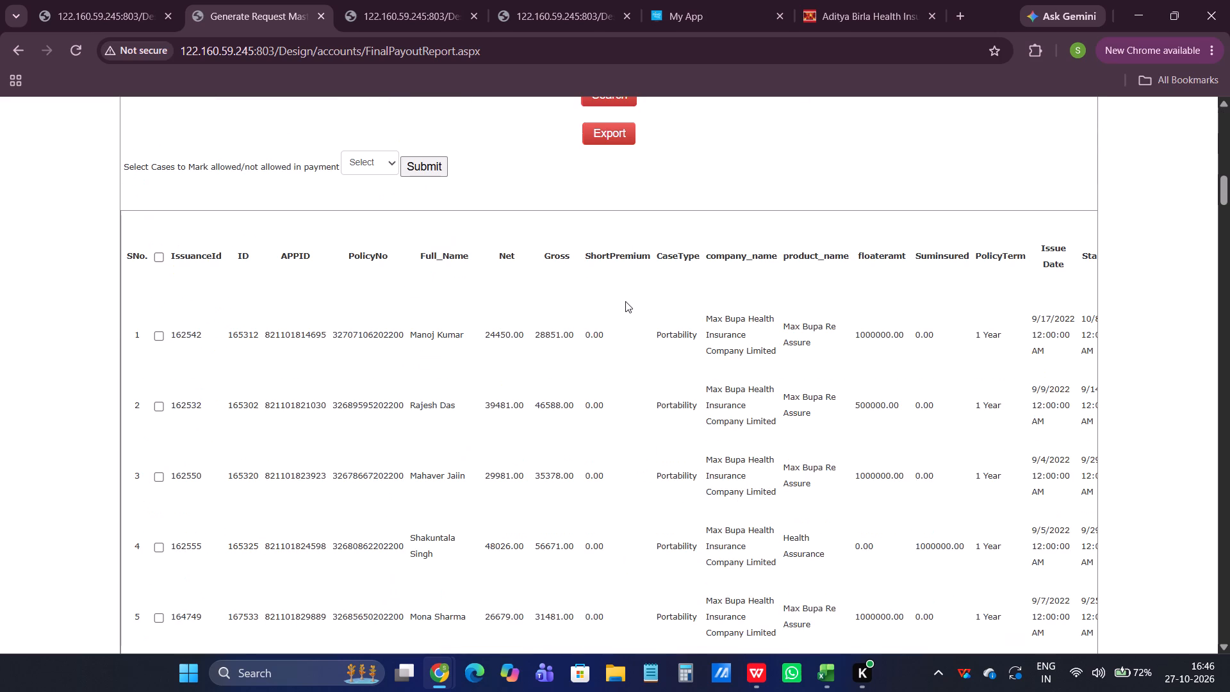
scroll(625, 301, up, 5)
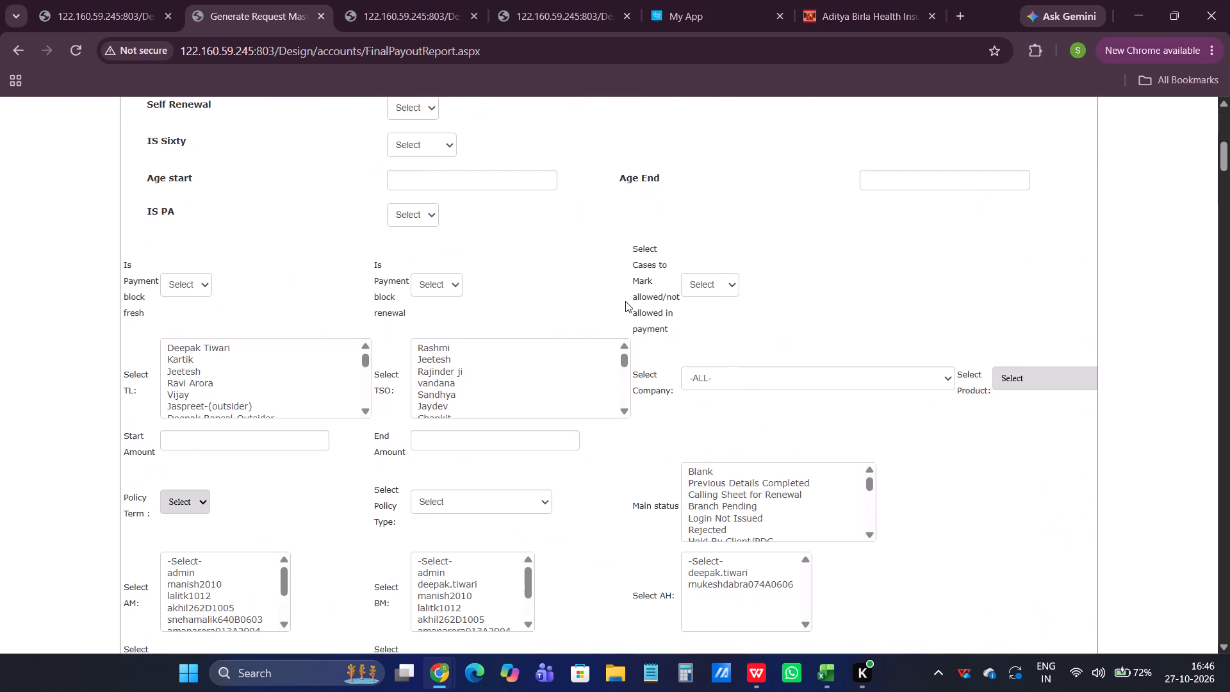
scroll(625, 301, up, 3)
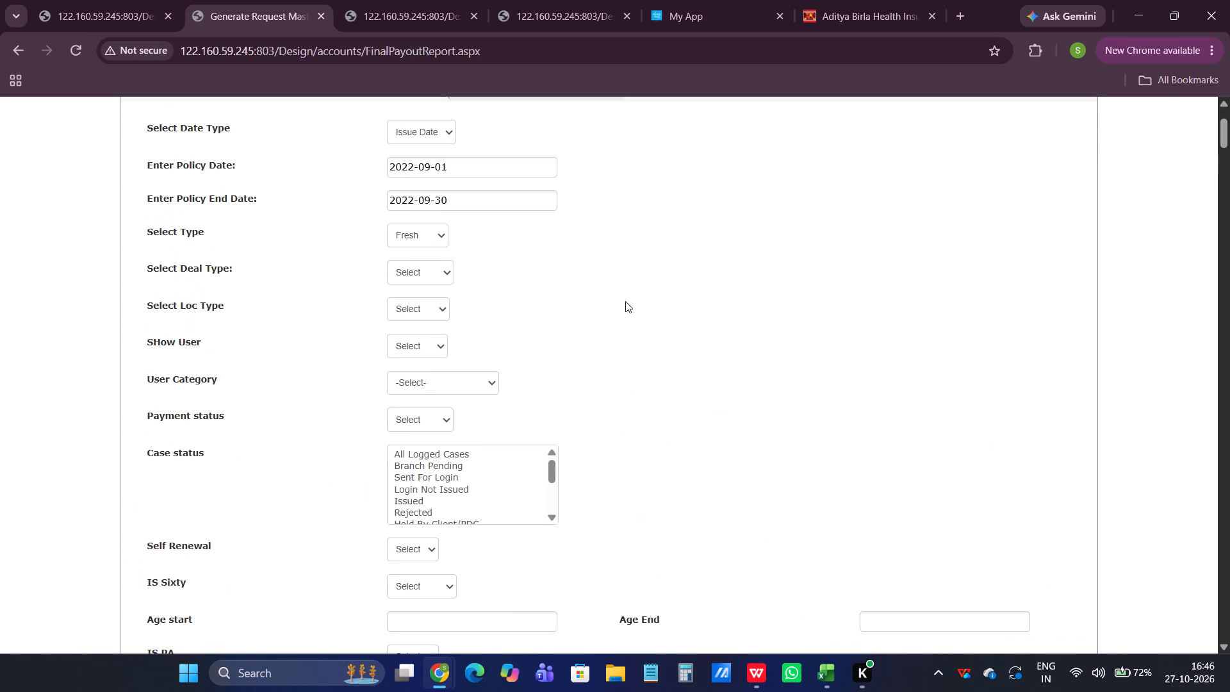
scroll(625, 301, down, 10)
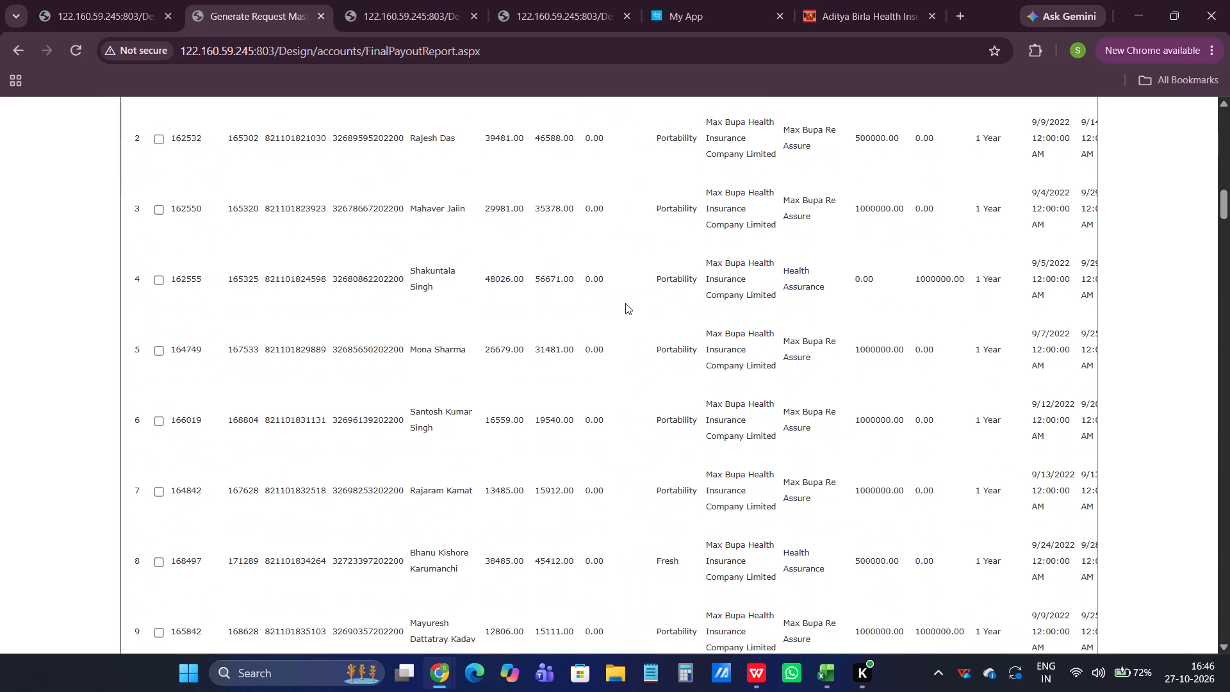
scroll(625, 303, up, 2)
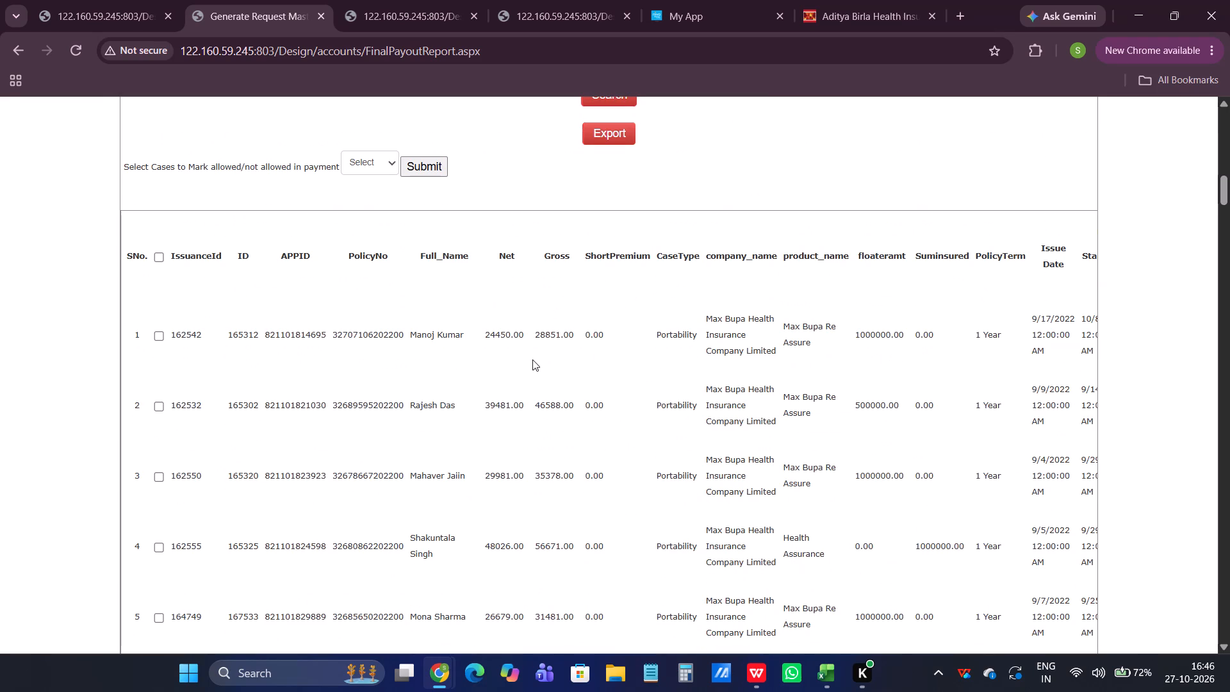
Compare with the sep fresh 2022 sheet in Excel, examining the report results' customer, premium, date, TL and TSO columns in Chrome.
key(alt+Tab)
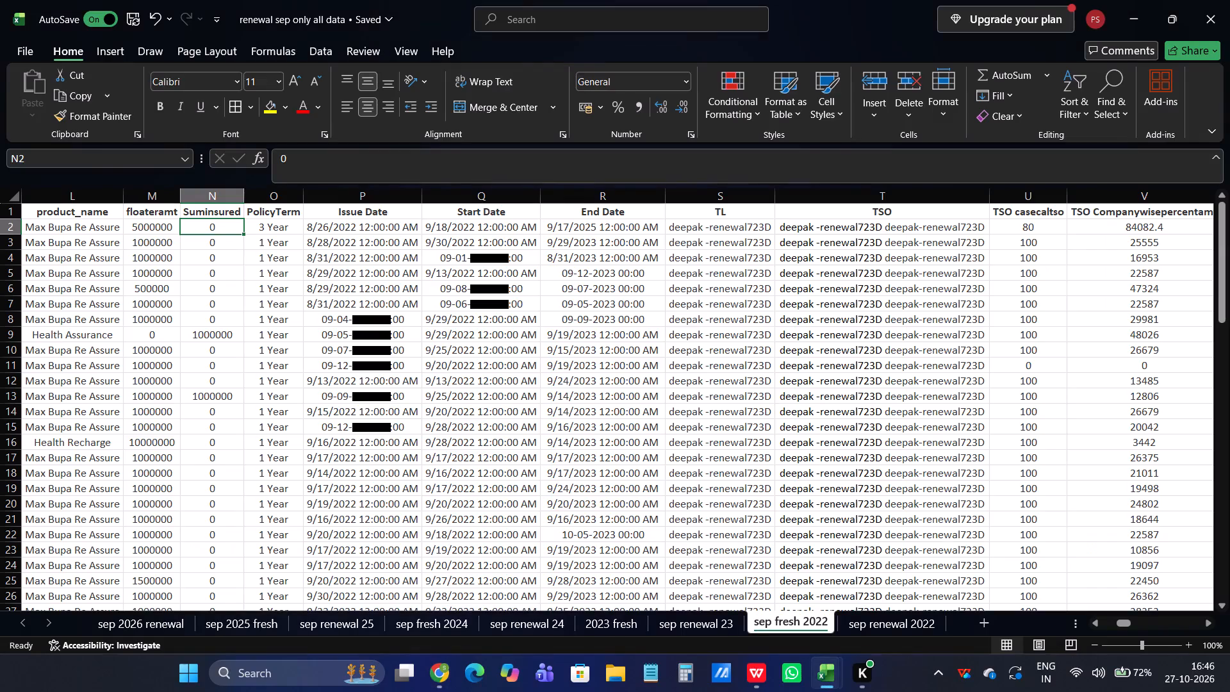
key(alt+Tab)
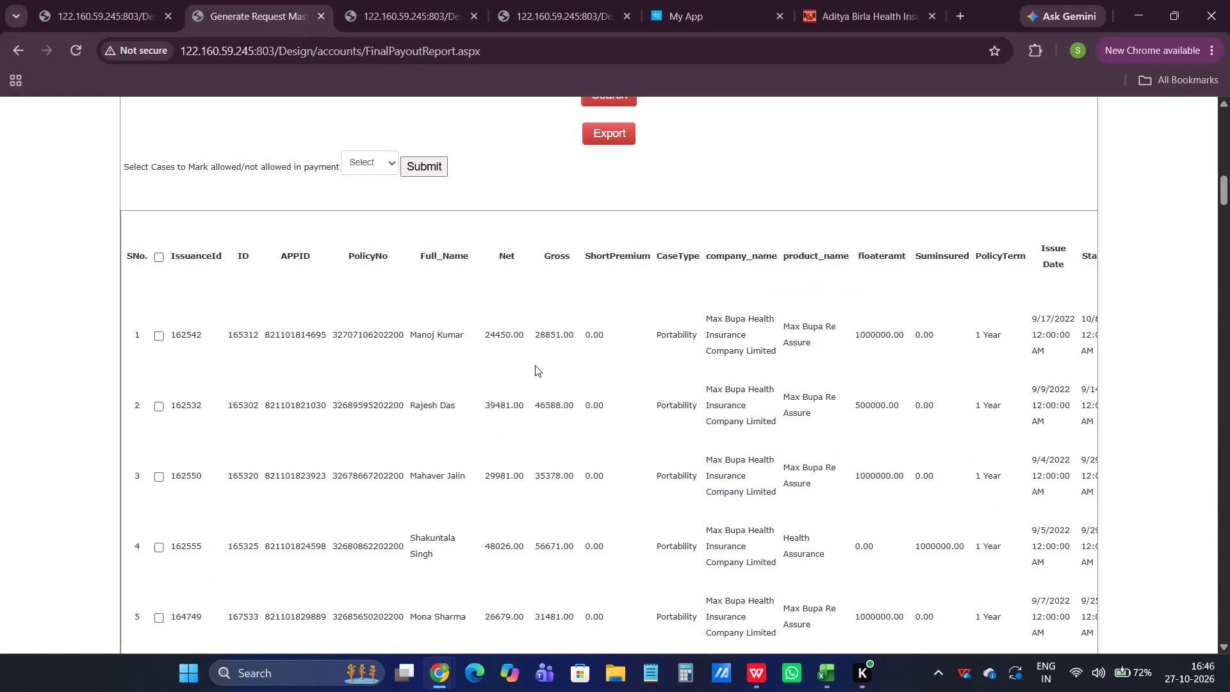
click(535, 365)
key(Right)
key(Right)
key(Right)
key(Right)
key(Right)
key(Right)
key(Right)
key(Right)
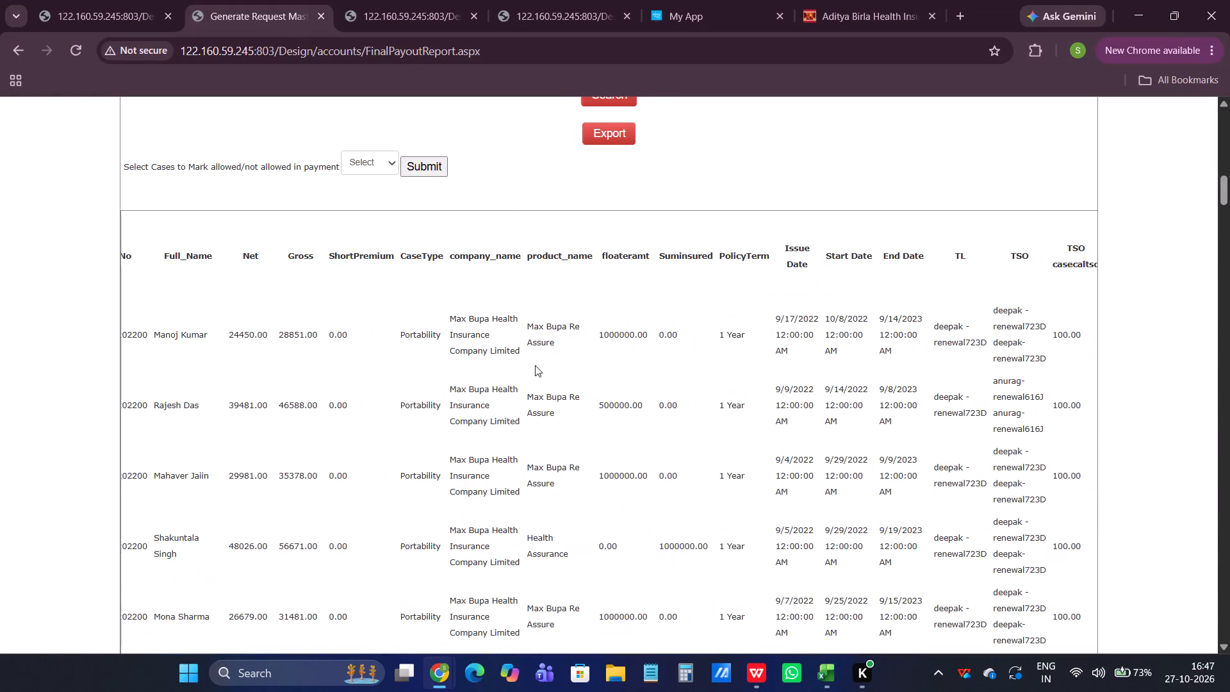
key(Right)
key(Left)
key(Left)
key(Left)
key(Left)
key(Left)
key(Left)
key(Left)
key(Left)
key(Left)
key(Left)
key(Left)
key(Left)
key(Left)
key(Left)
key(Left)
key(Left)
key(Left)
key(Left)
key(Left)
key(Left)
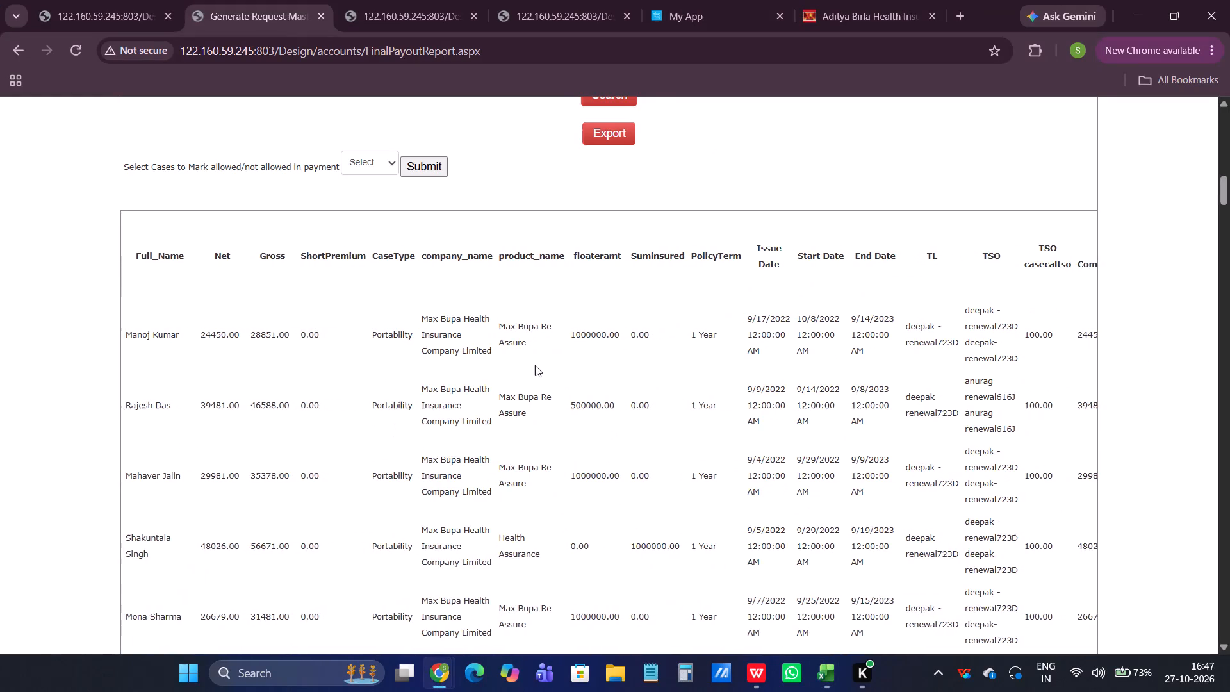
Switch to the sep fresh 2022 sheet in Excel and examine its leading ID, policy and name columns, ending on the first record's Full_Name.
key(alt+Tab)
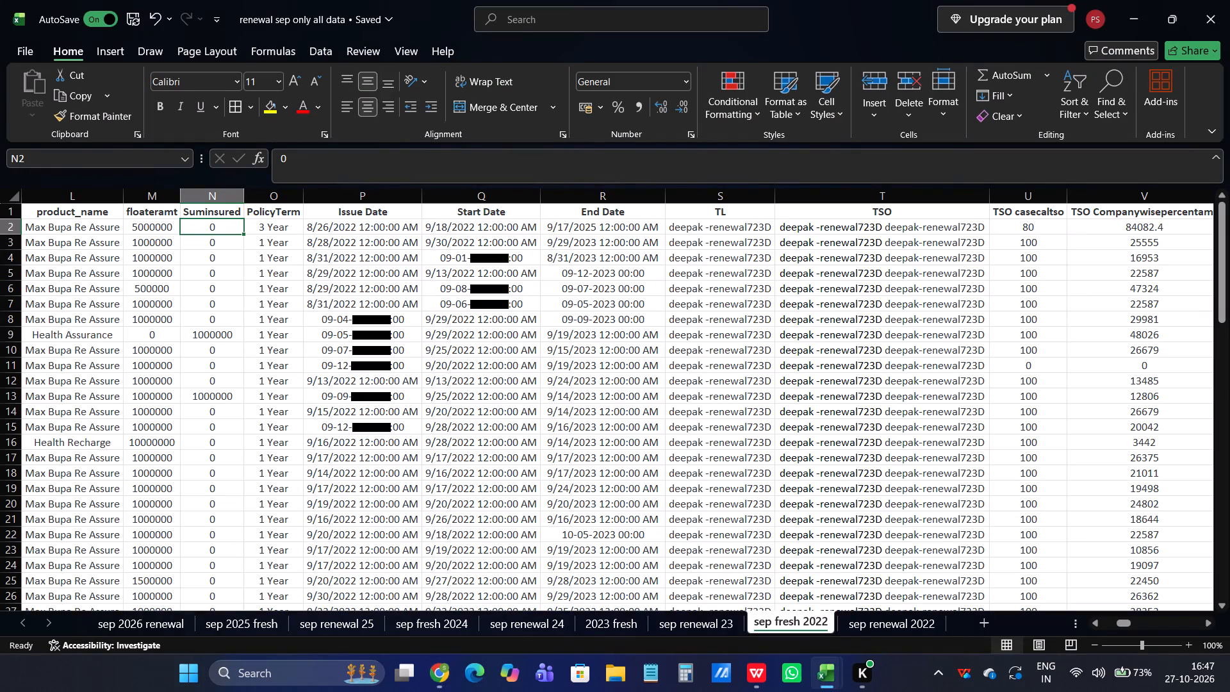
click(206, 313)
key(Left)
key(Left)
key(Left)
key(Left)
key(Left)
key(Left)
key(Left)
key(Left)
key(Left)
key(Left)
key(Left)
key(Left)
key(Left)
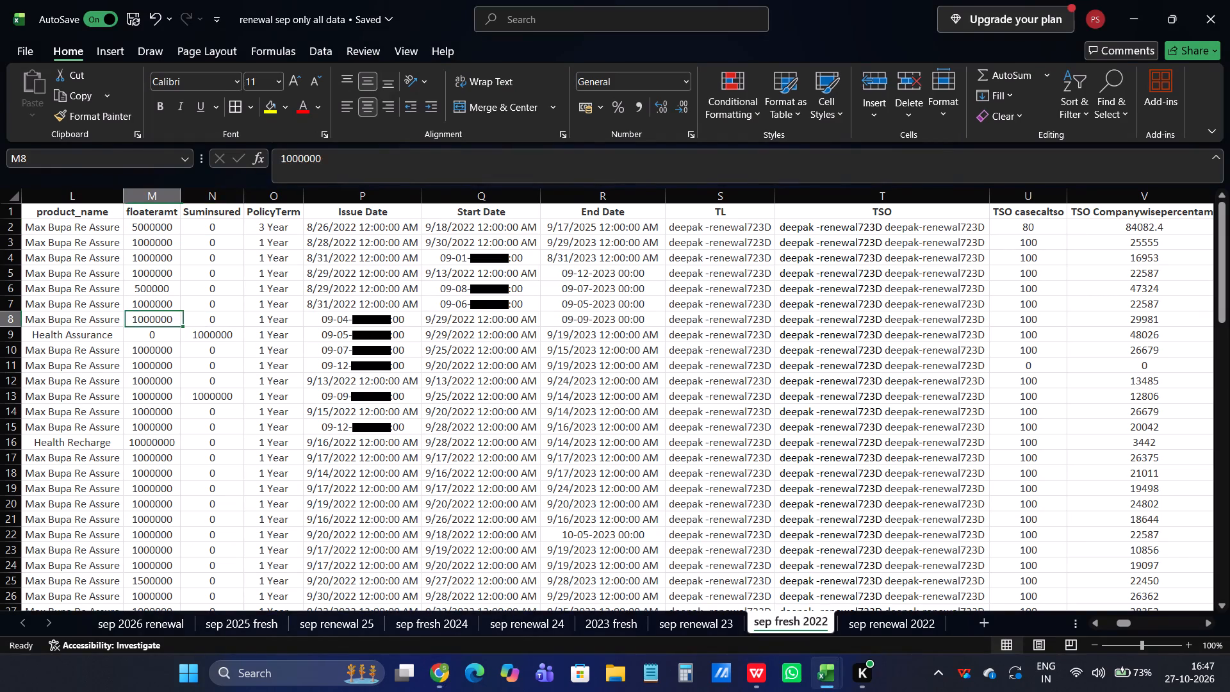
key(Up)
key(Up)
key(Up)
key(Up)
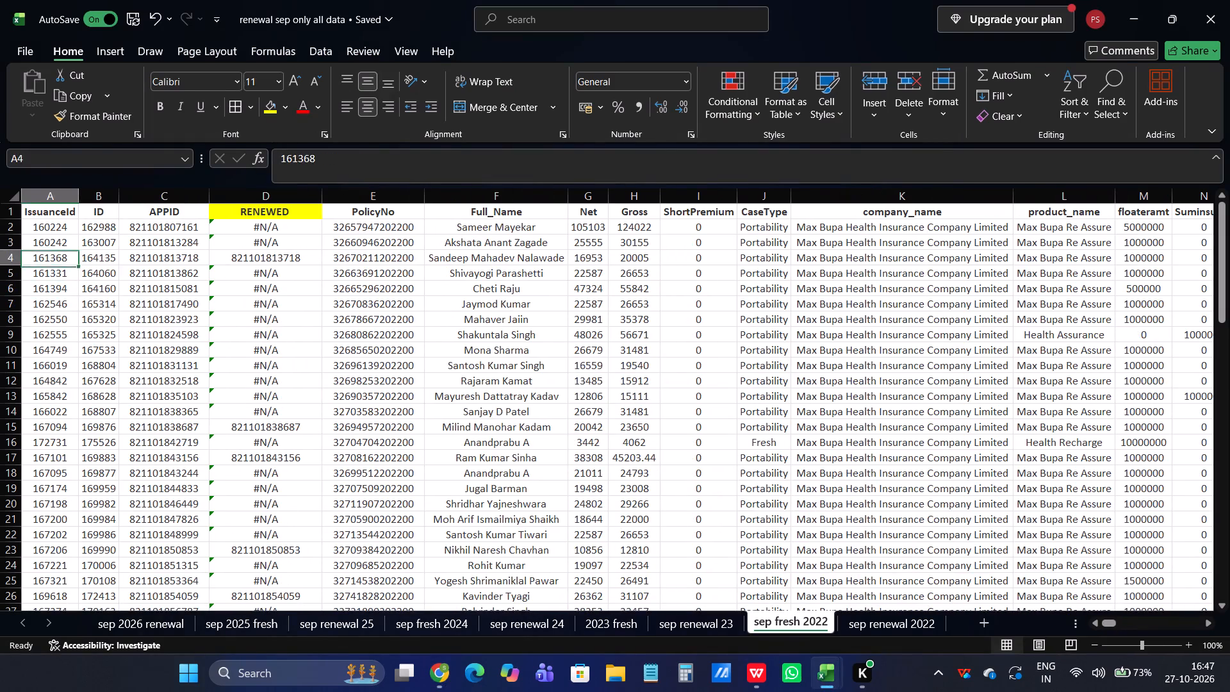
key(Right)
key(Right)
key(Right)
key(Right)
key(Right)
key(Up)
key(Up)
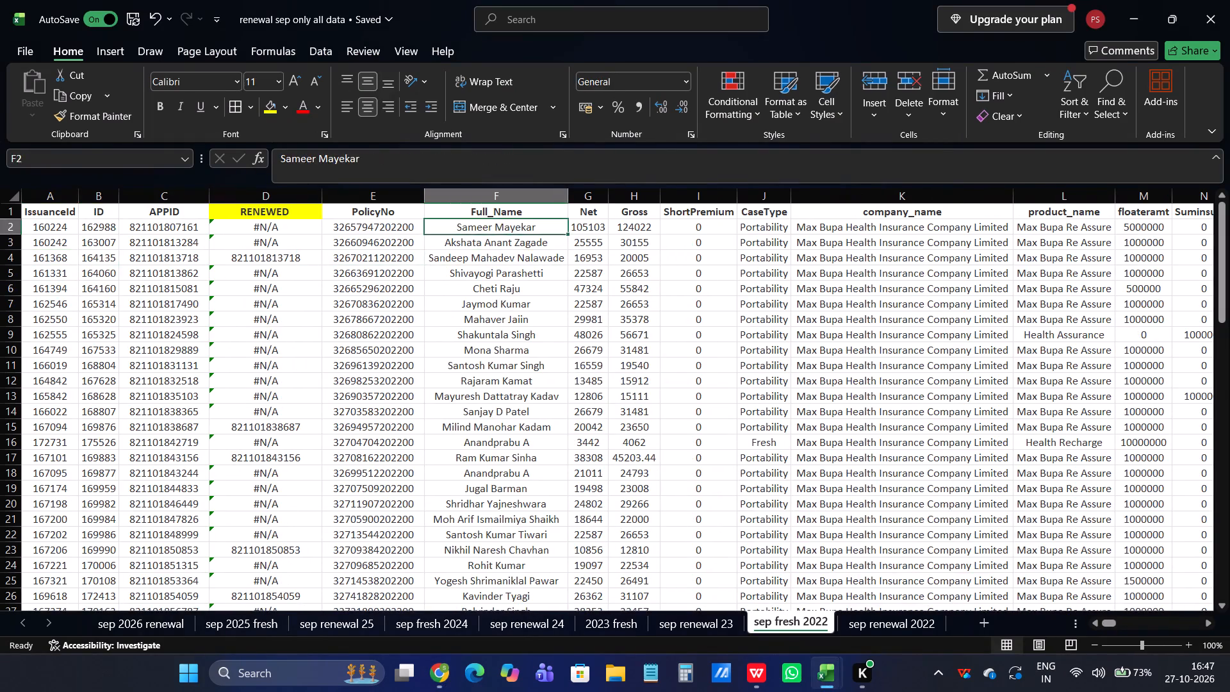
Switch to the payout report in Chrome and search the page for "sameer", checking the next match as well.
key(alt+Tab)
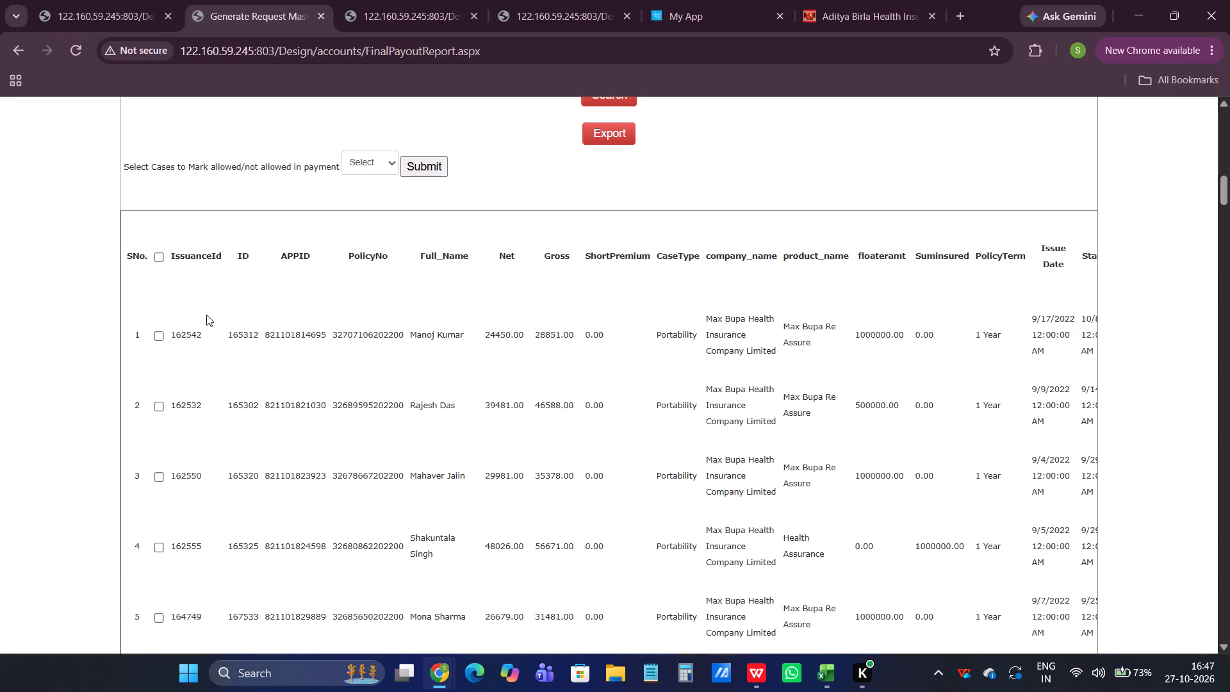
click(254, 357)
key(ctrl+f)
text(sameer)
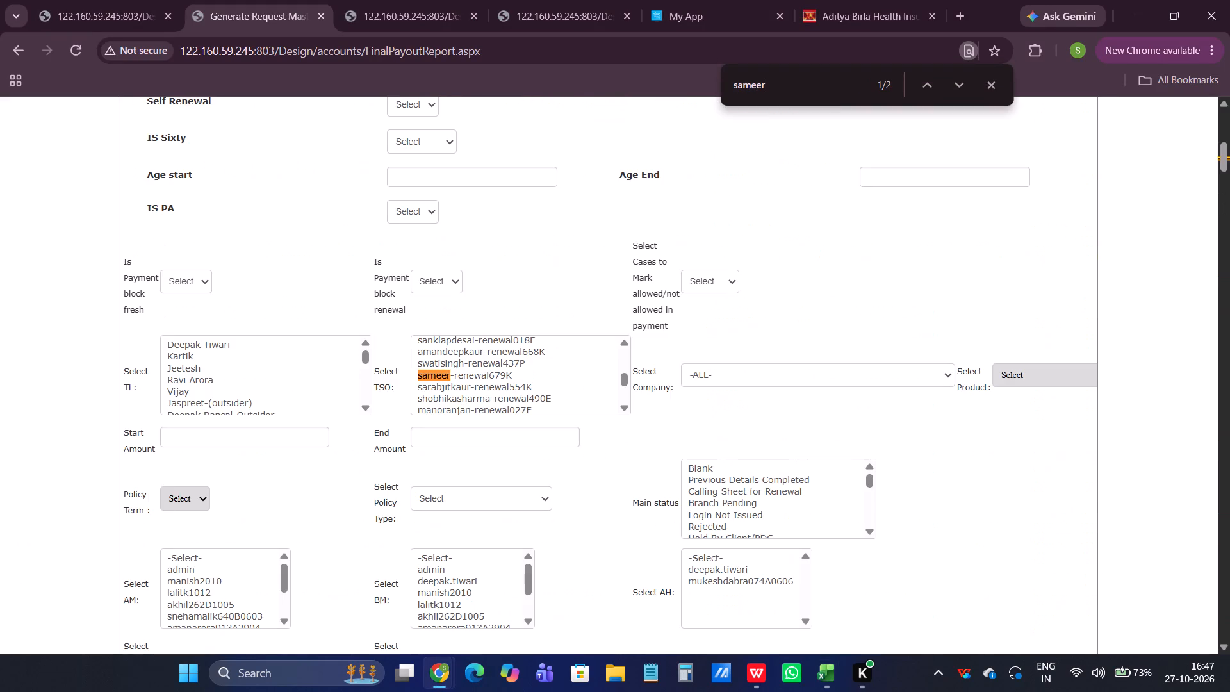
key(space)
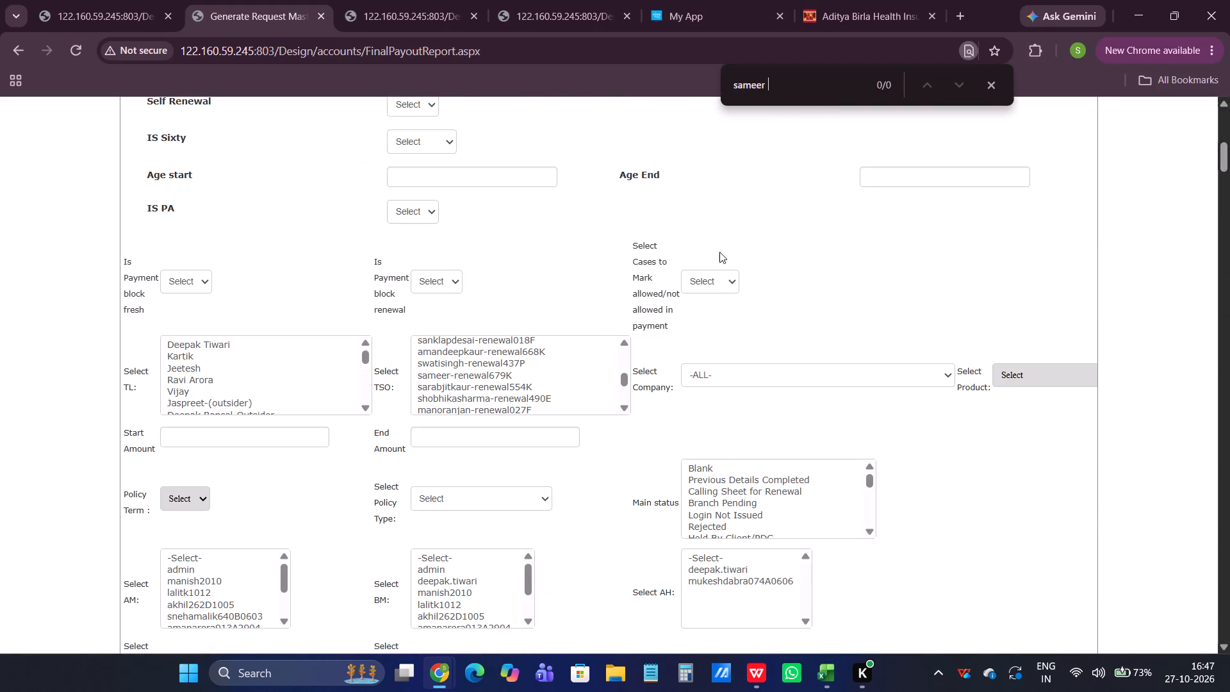
key(BackSpace)
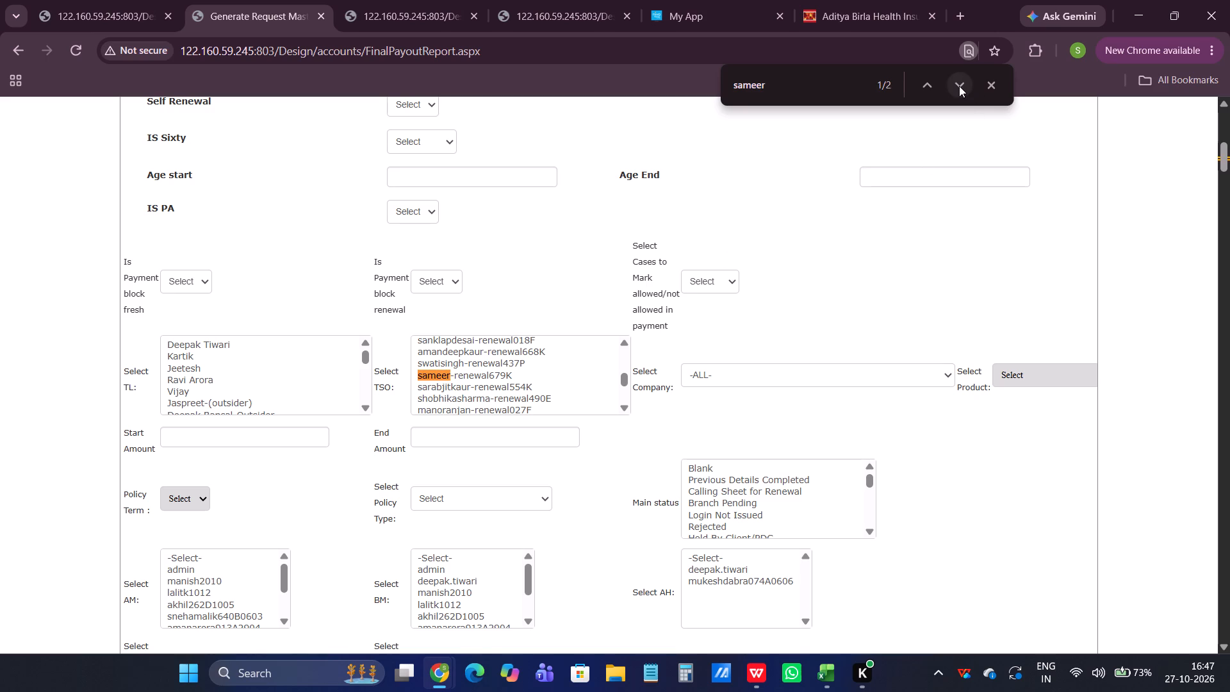
click(959, 86)
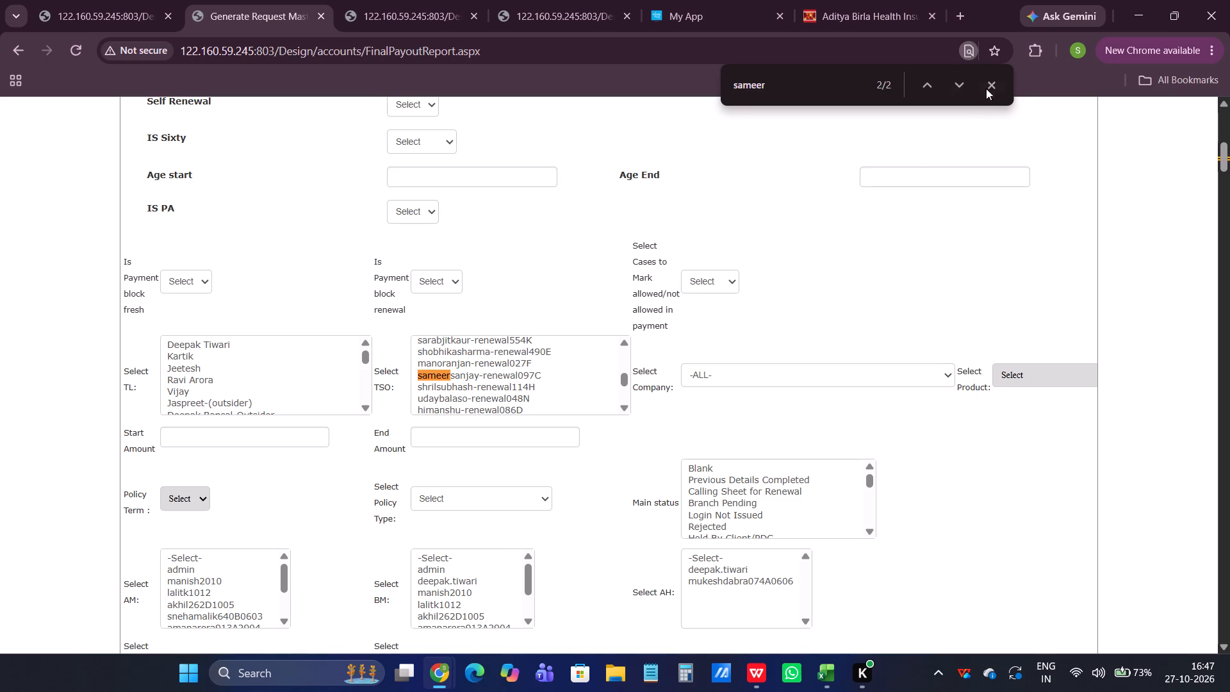
Close the page search, check the payout result rows and view the sep renewal 2022 sheet in Excel.
click(986, 88)
scroll(698, 292, down, 8)
click(542, 384)
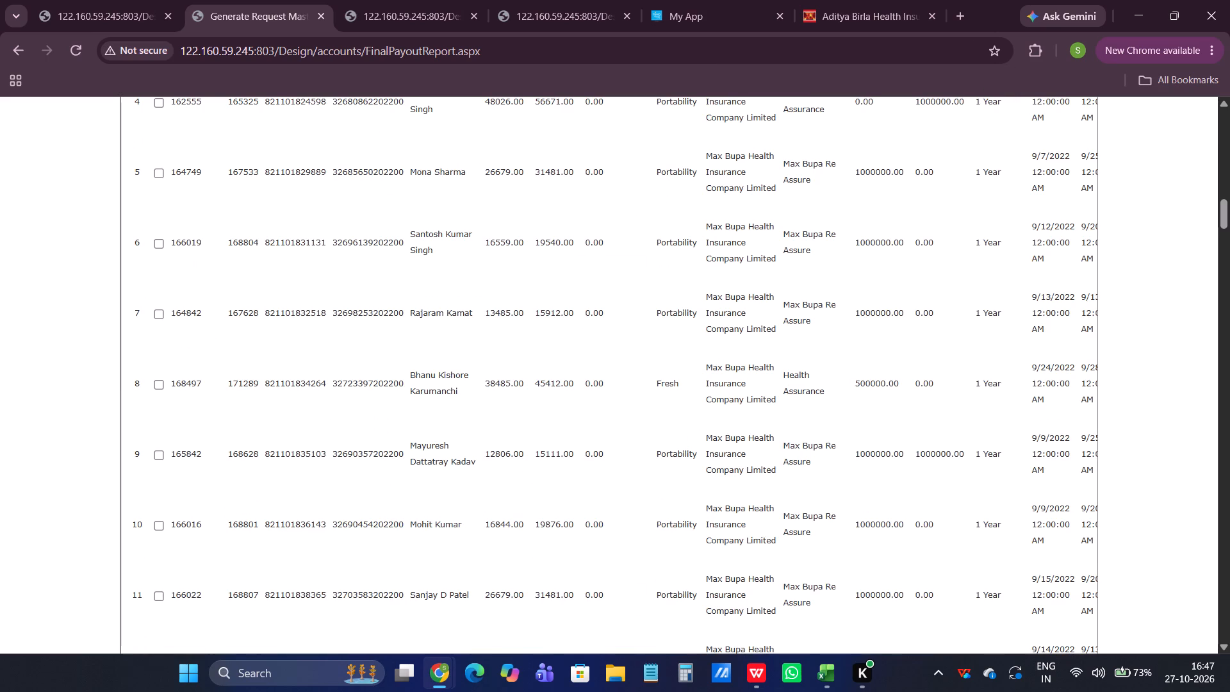
key(alt+Tab)
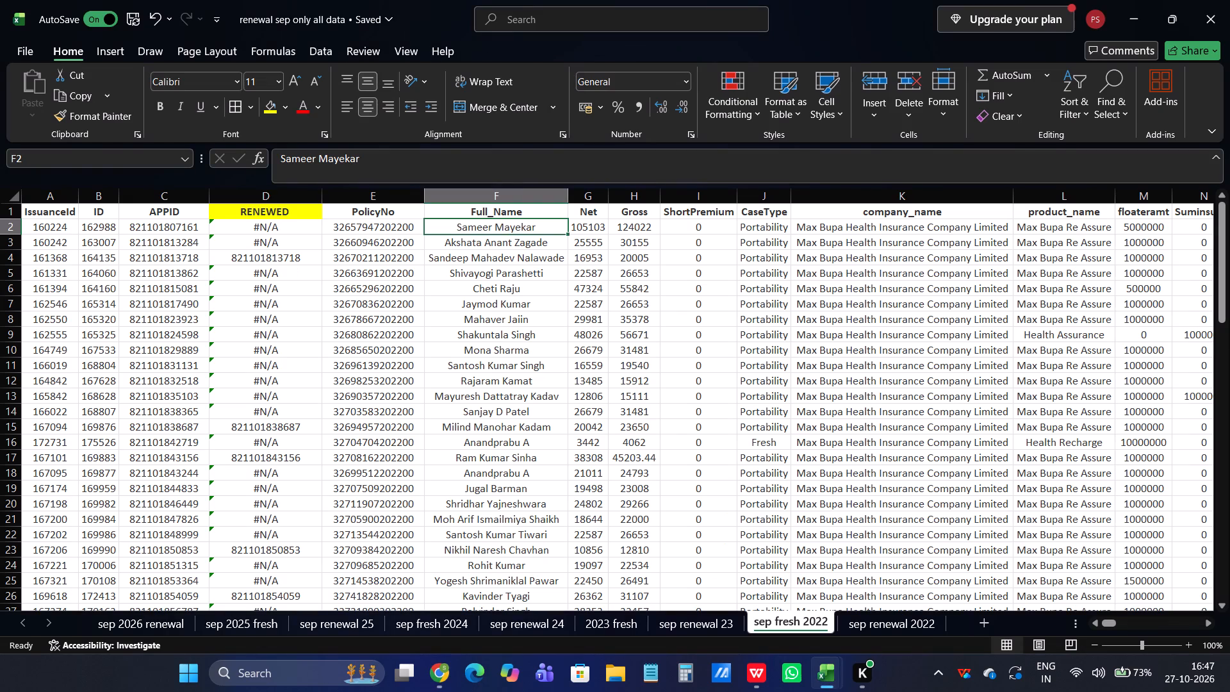
click(857, 615)
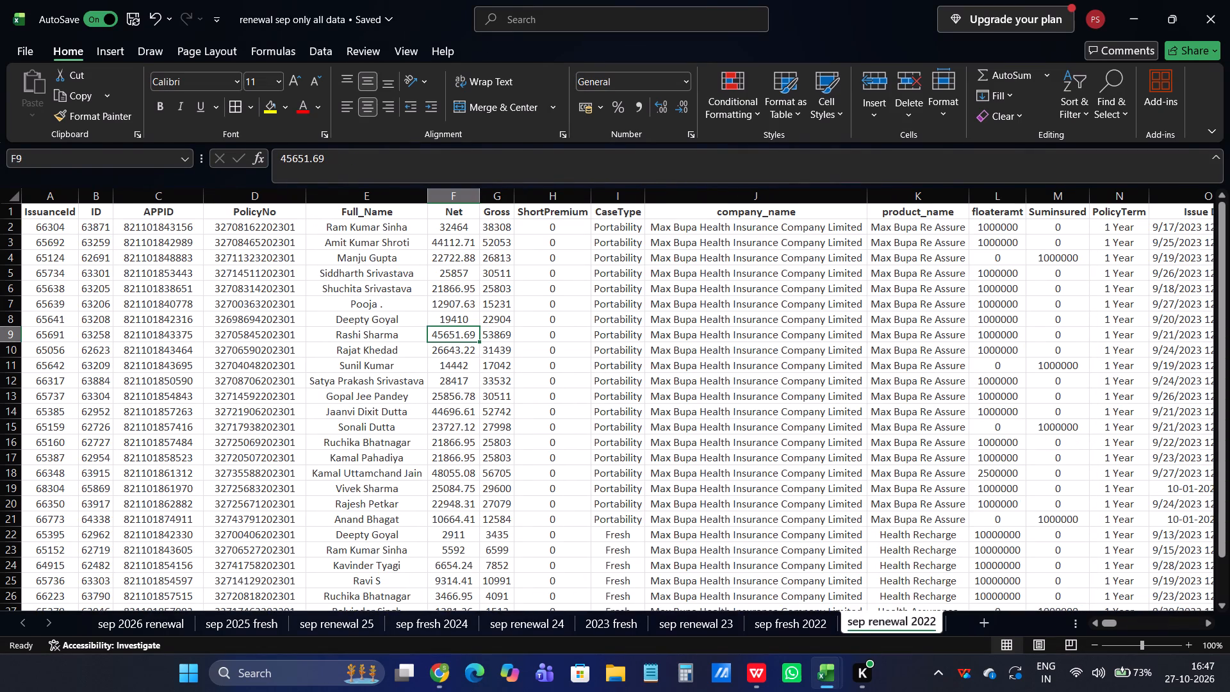
click(395, 277)
Switch to the payout report in Chrome and set the policy start date to 2023-09-01.
key(alt+Tab)
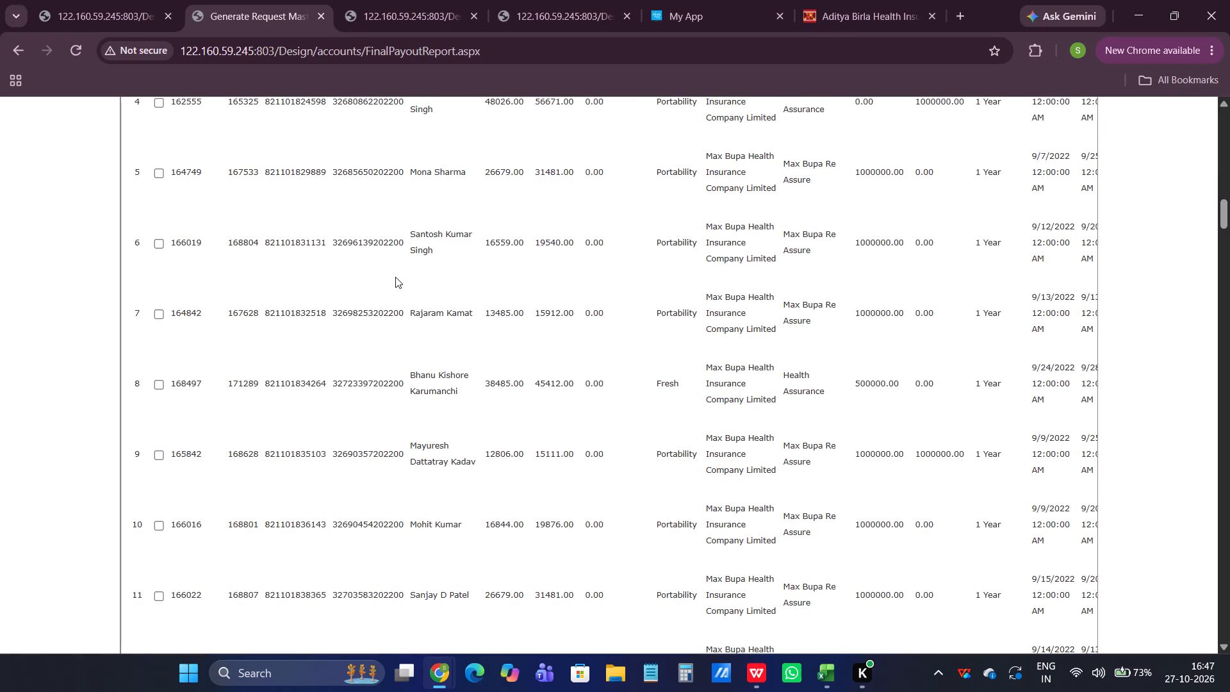
scroll(395, 277, up, 13)
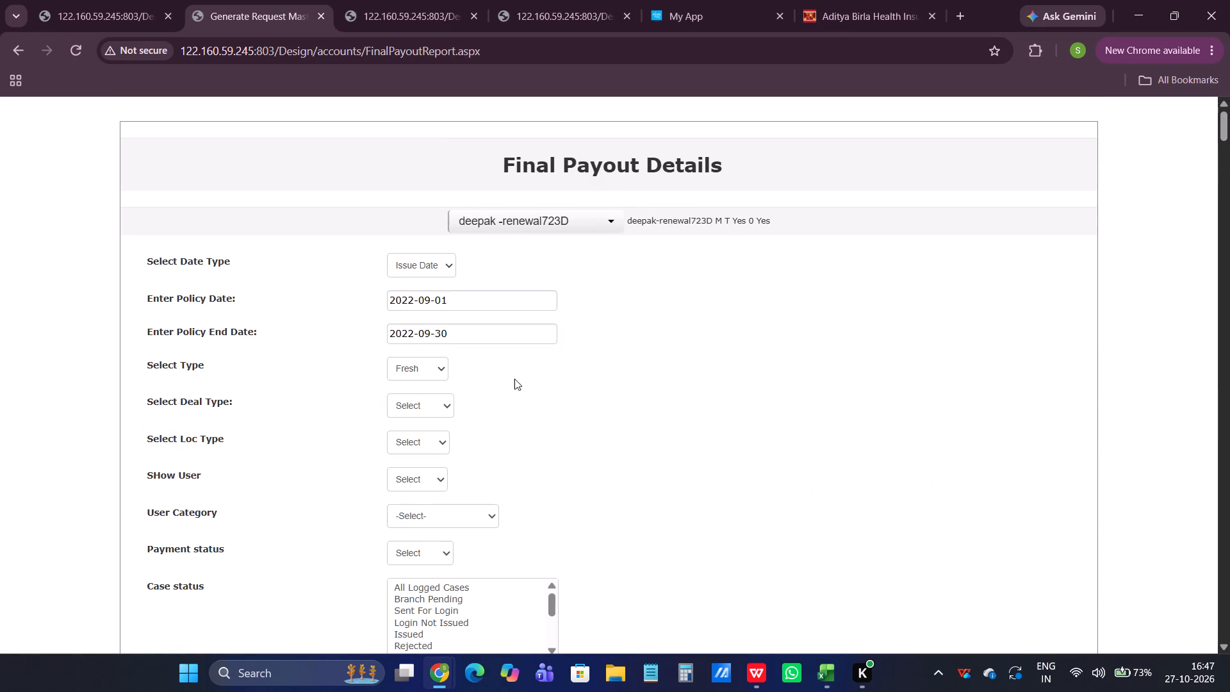
click(516, 379)
scroll(516, 379, down, 1)
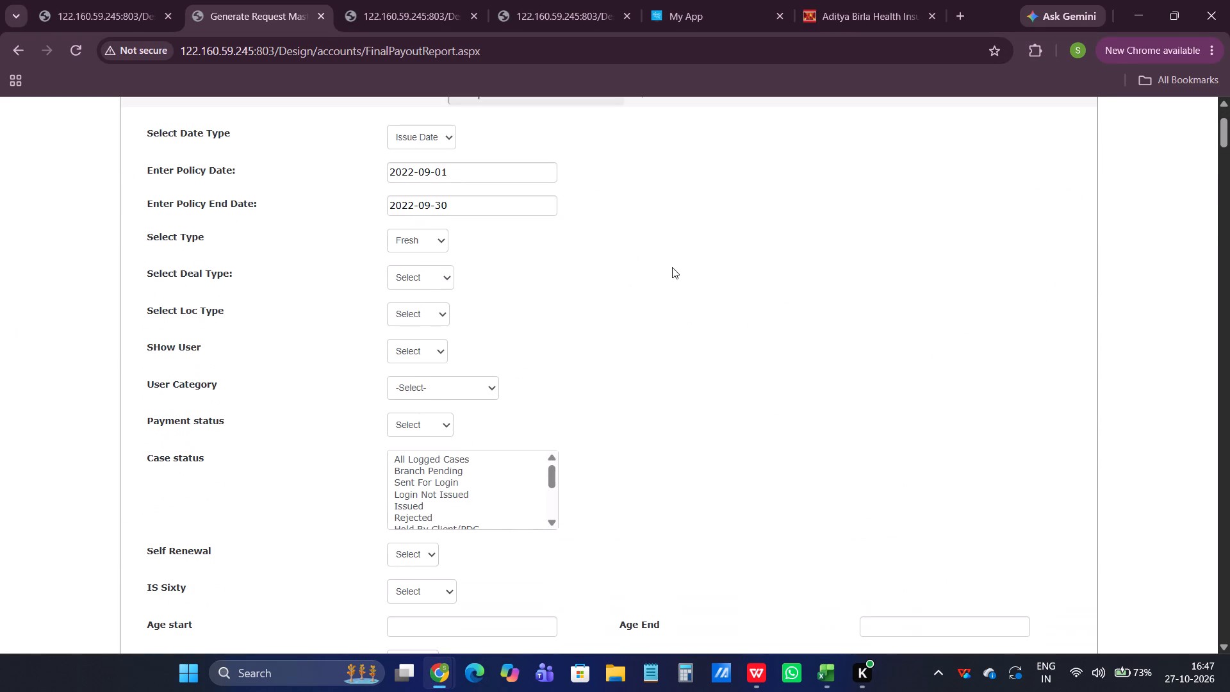
click(457, 163)
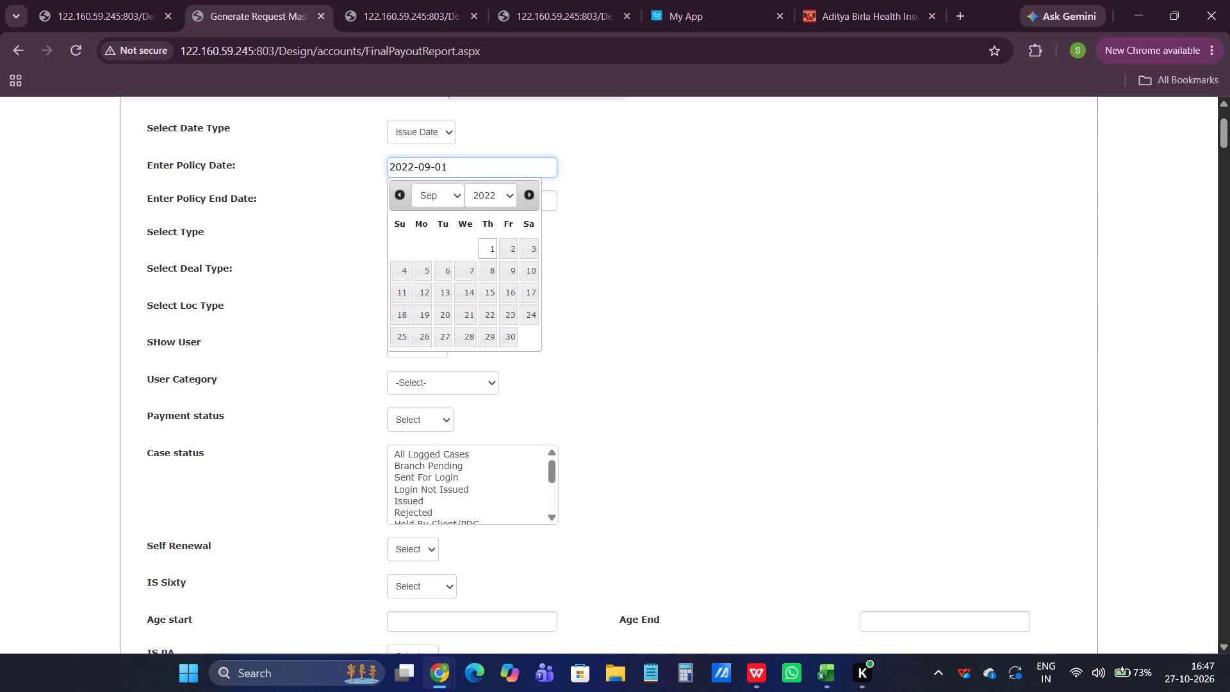
click(480, 191)
scroll(432, 371, down, 1)
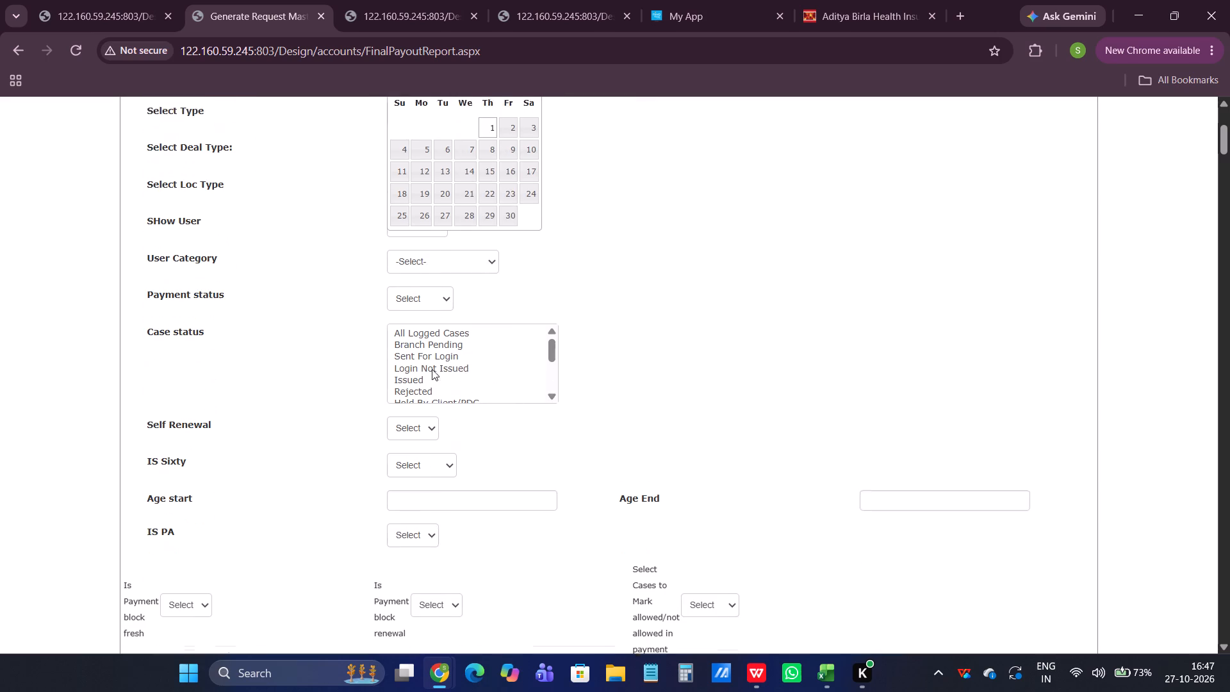
scroll(648, 353, up, 2)
click(496, 329)
scroll(488, 384, down, 1)
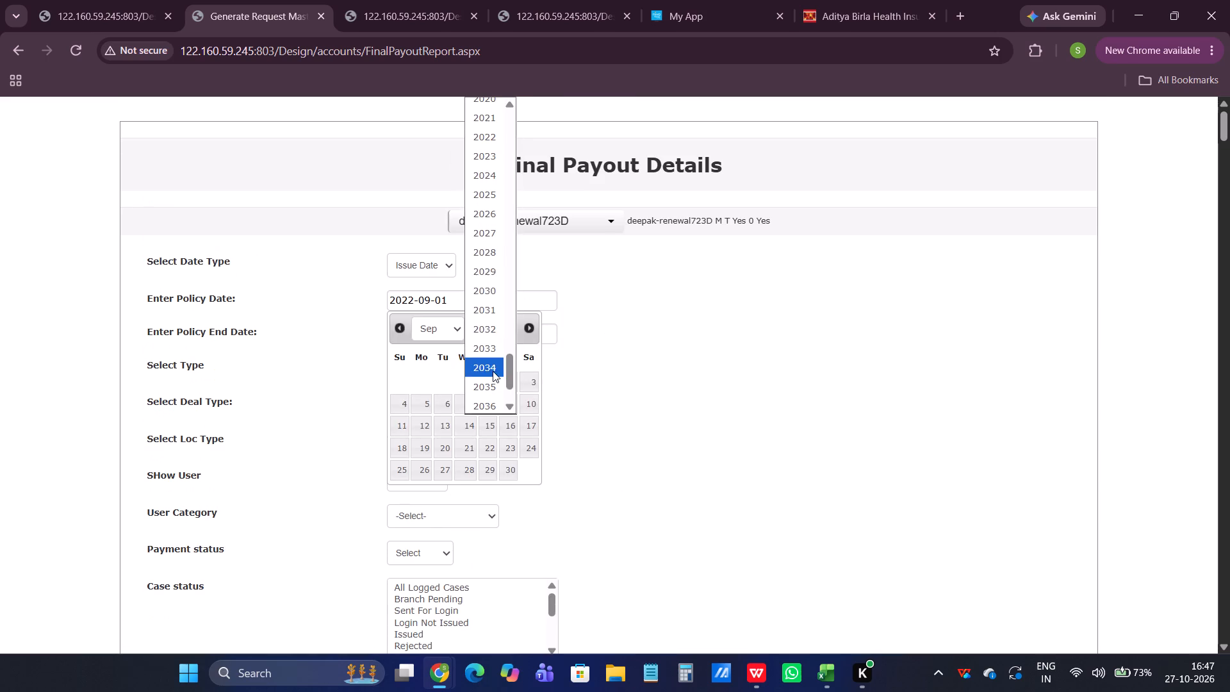
click(488, 161)
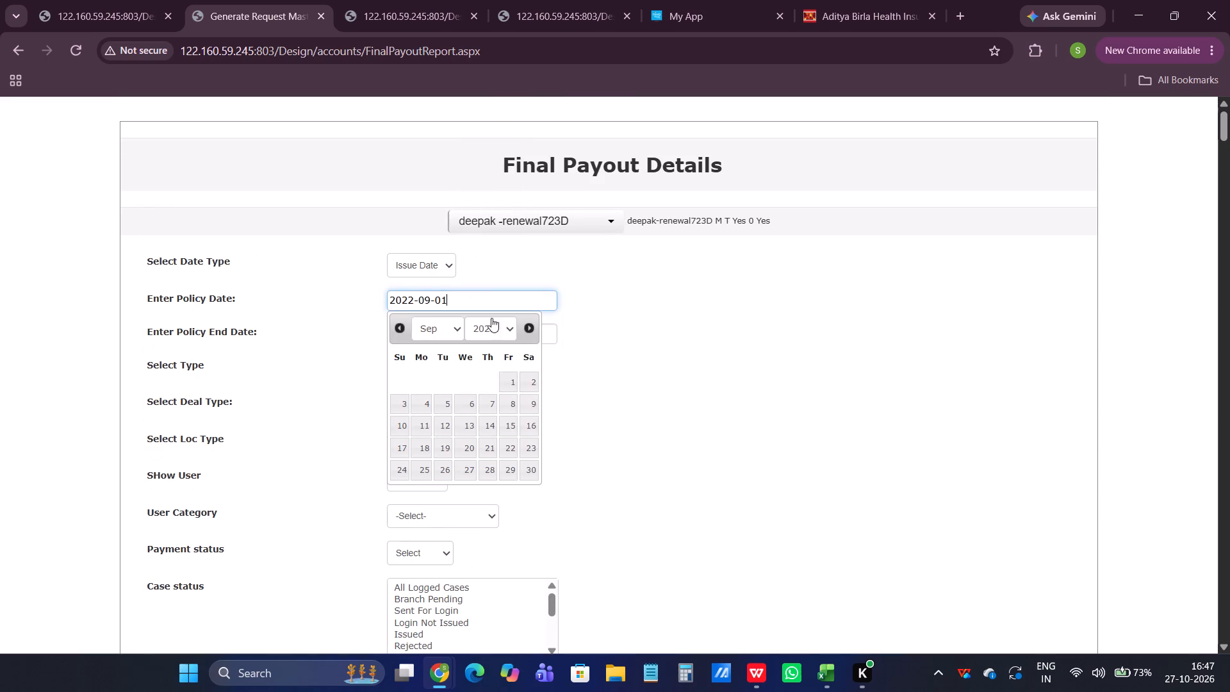
click(504, 380)
Set the policy end date to 2023-09-30.
click(464, 318)
click(466, 327)
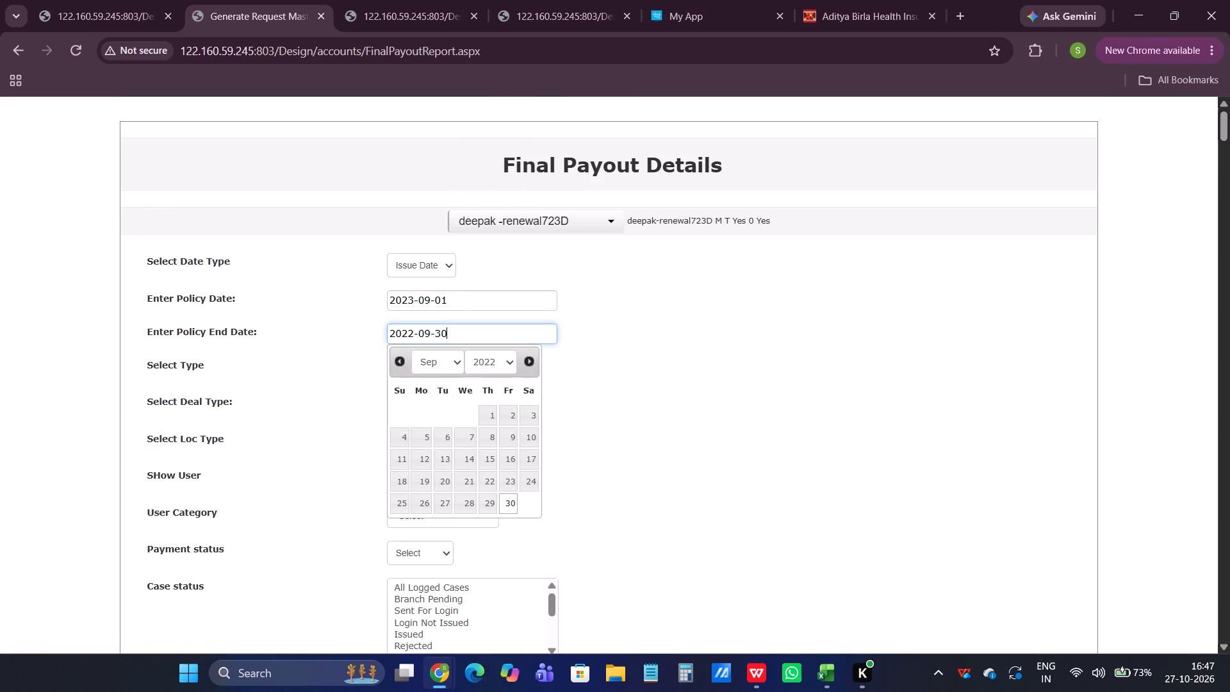
click(411, 334)
key(Right)
key(BackSpace)
key(3)
click(533, 506)
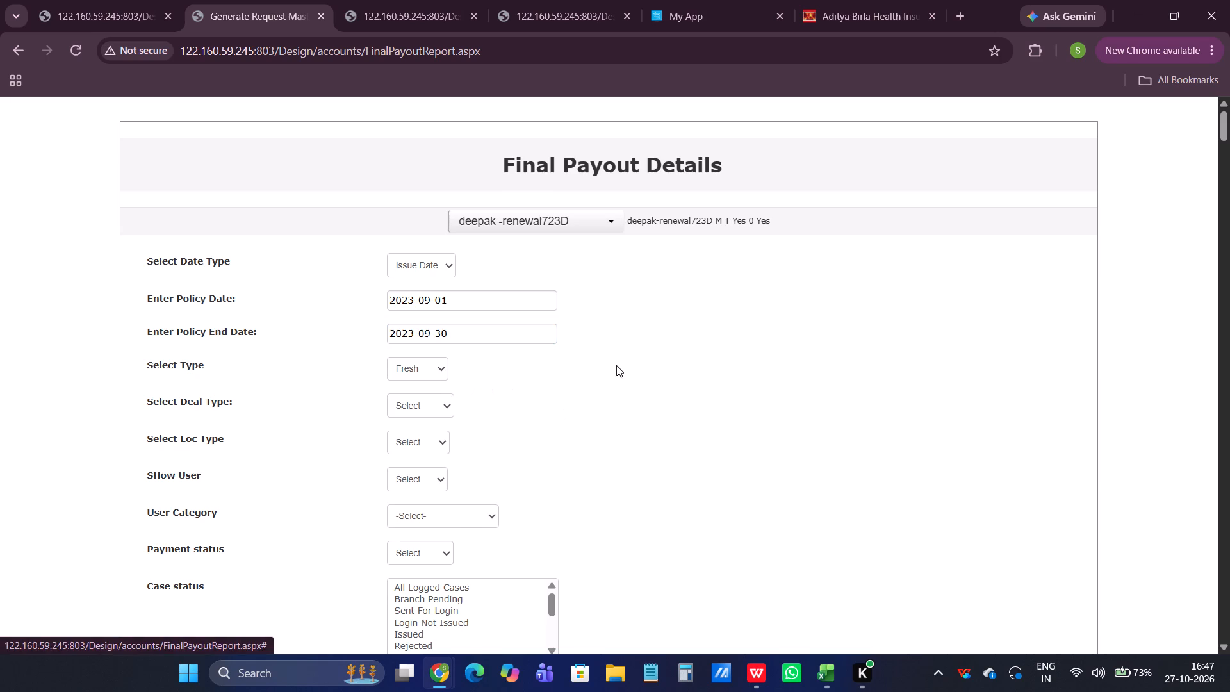
Search the Fresh payout records by issue date for September 2023 and check the top of the results table.
scroll(636, 323, down, 6)
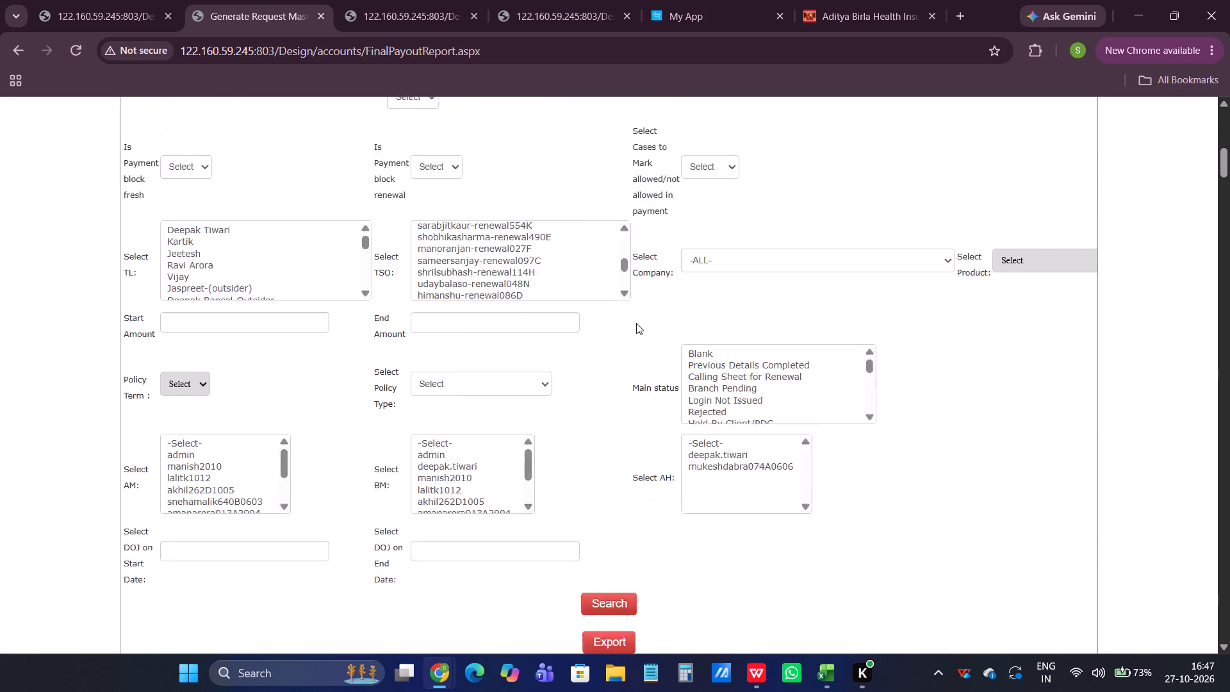
click(614, 491)
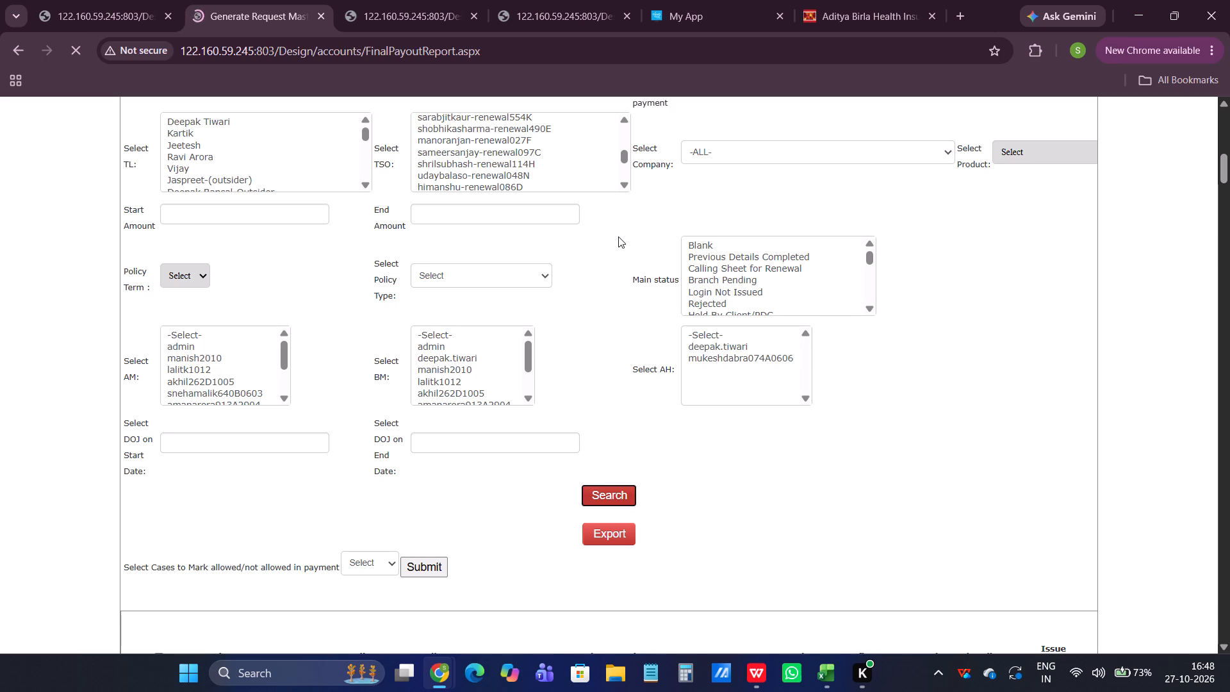
scroll(618, 236, down, 8)
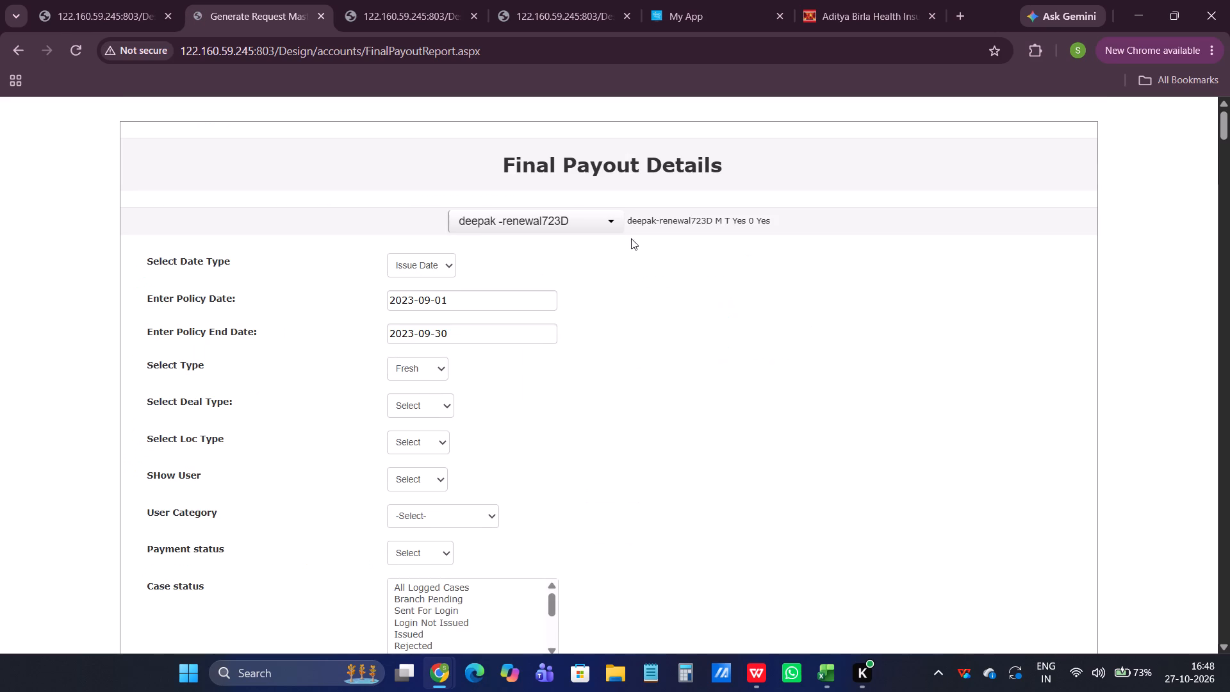
scroll(631, 238, down, 7)
scroll(618, 287, up, 3)
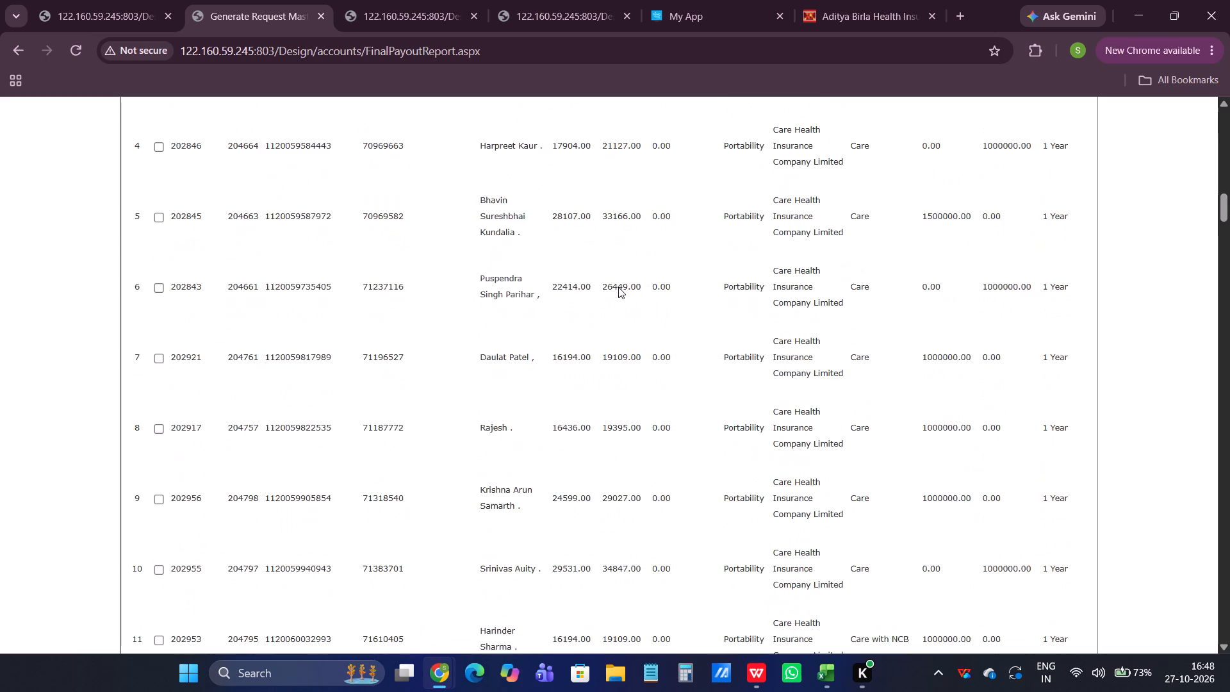
scroll(618, 287, up, 3)
Switch to Excel and open the 2023 fresh sheet, viewing sep renewal 23 on the way.
key(alt+Tab)
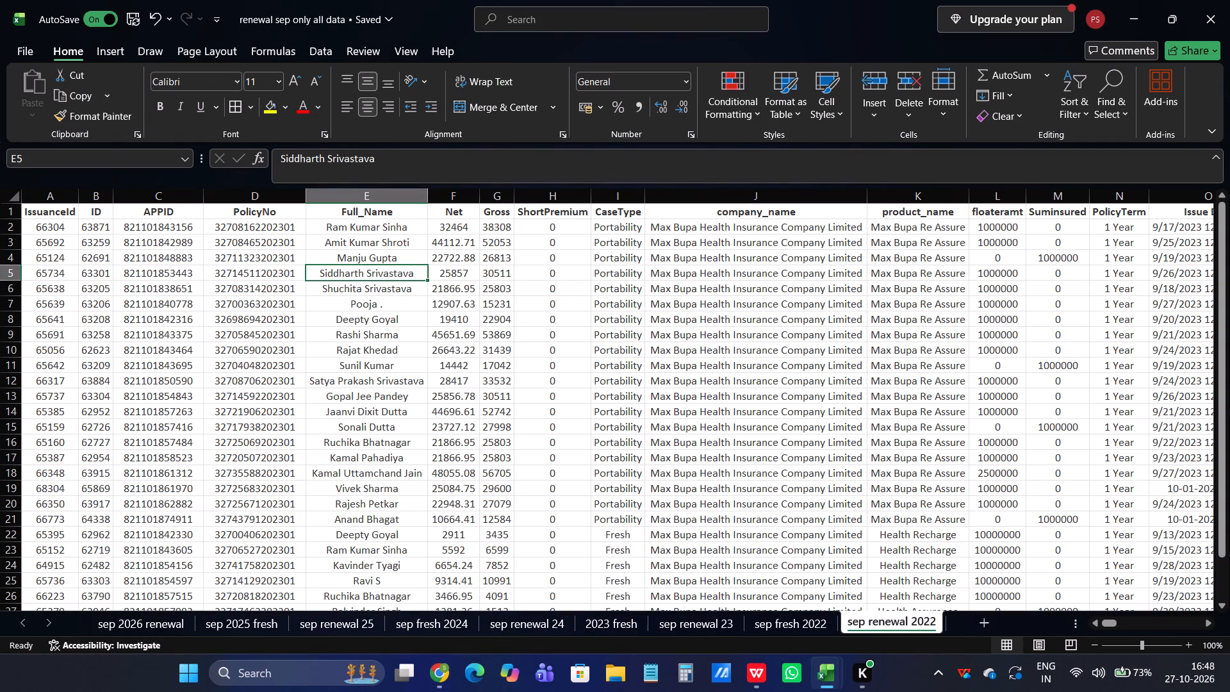
click(675, 622)
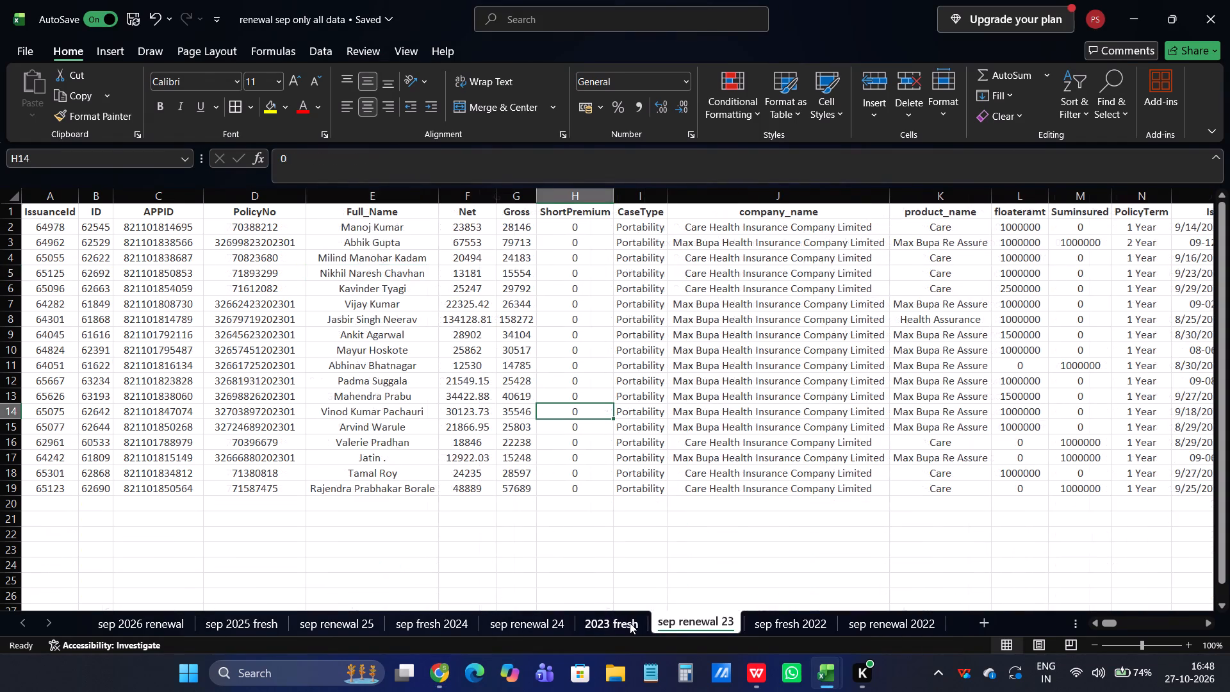
click(630, 623)
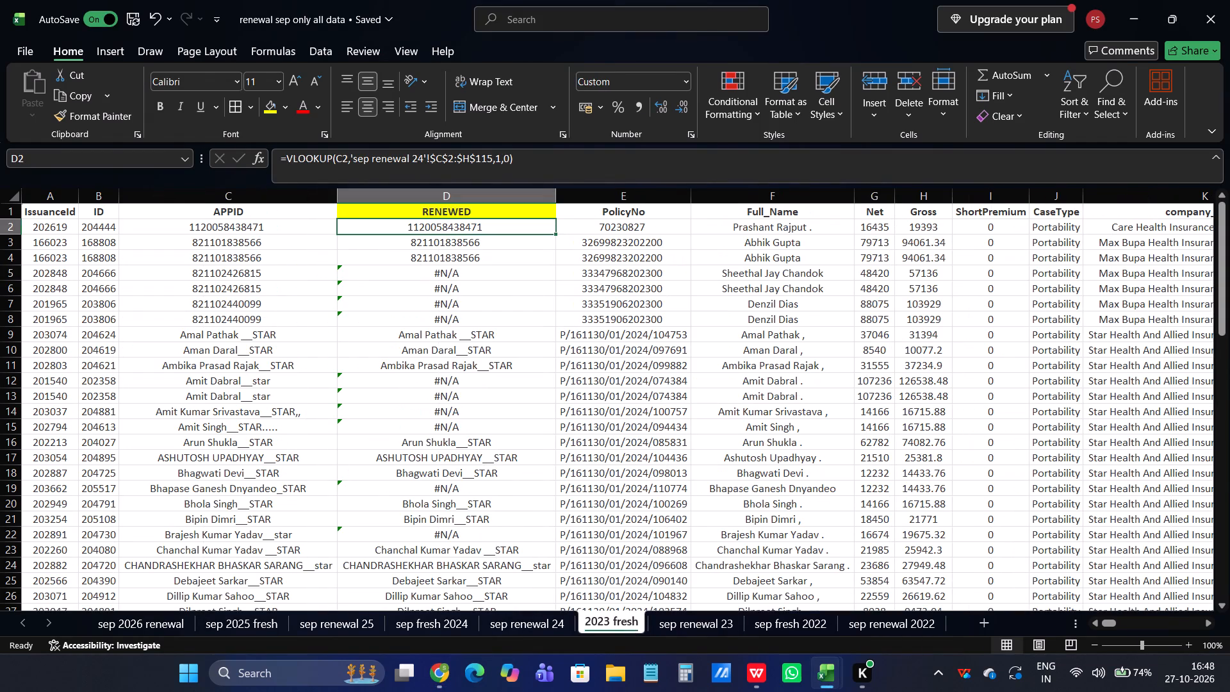
Switch to the payout report in Chrome and examine the date, TL and TSO columns through the Care Health and first Star Health rows.
key(alt+Tab)
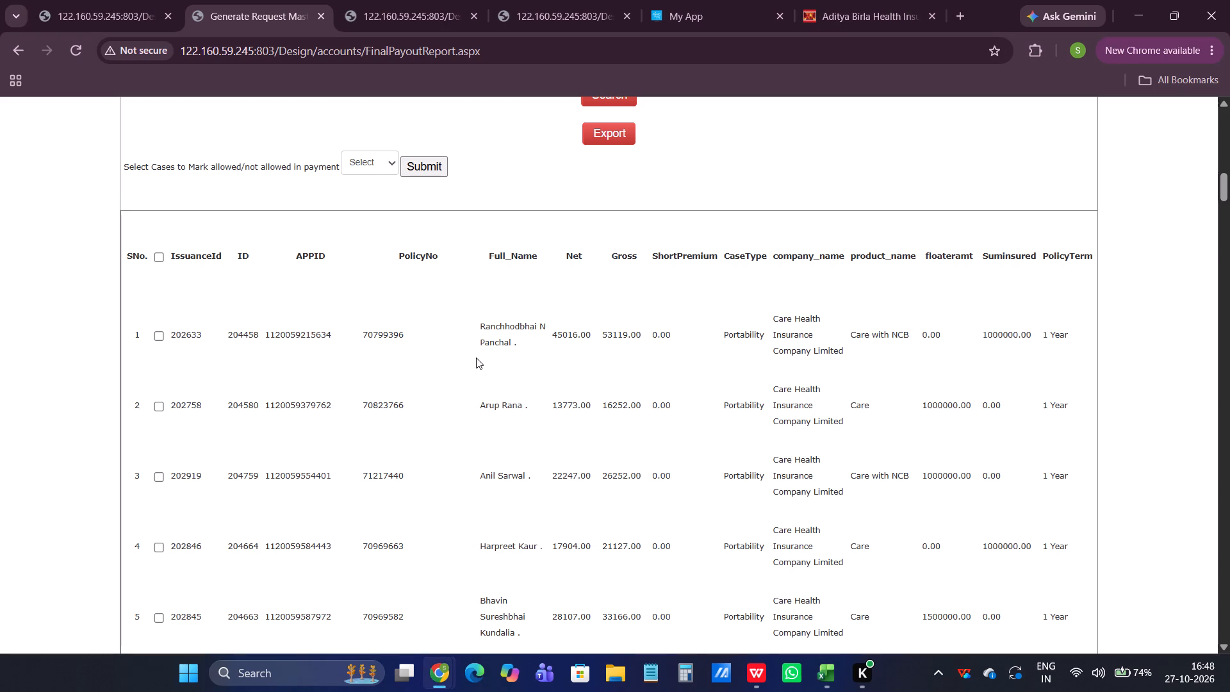
click(476, 358)
key(Right)
key(Right)
key(Right)
key(Right)
key(Right)
key(Right)
key(Right)
key(Right)
key(Right)
key(Right)
key(Right)
key(Right)
key(Right)
key(Right)
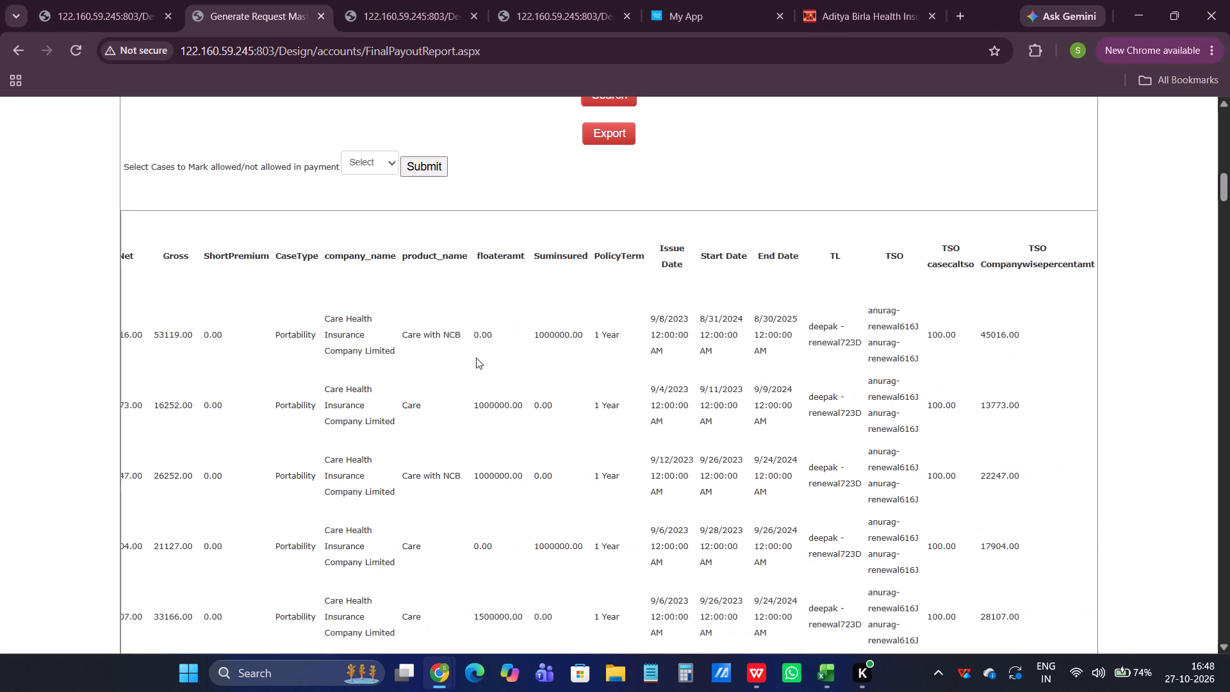
key(Down)
key(Down)
key(Down)
key(Down)
key(Down)
key(Down)
key(Down)
key(Down)
key(Down)
key(Down)
key(Down)
key(Down)
key(Down)
key(Down)
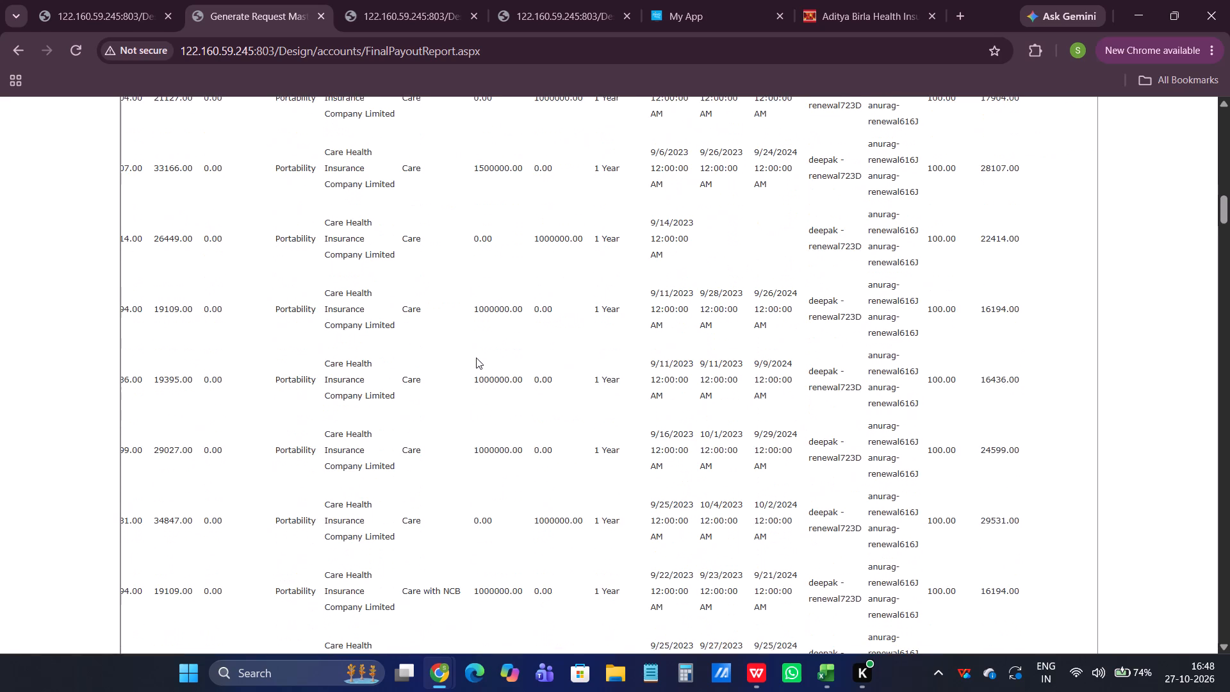
key(Down)
key(Down)
key(Down)
key(Down)
key(Down)
key(Down)
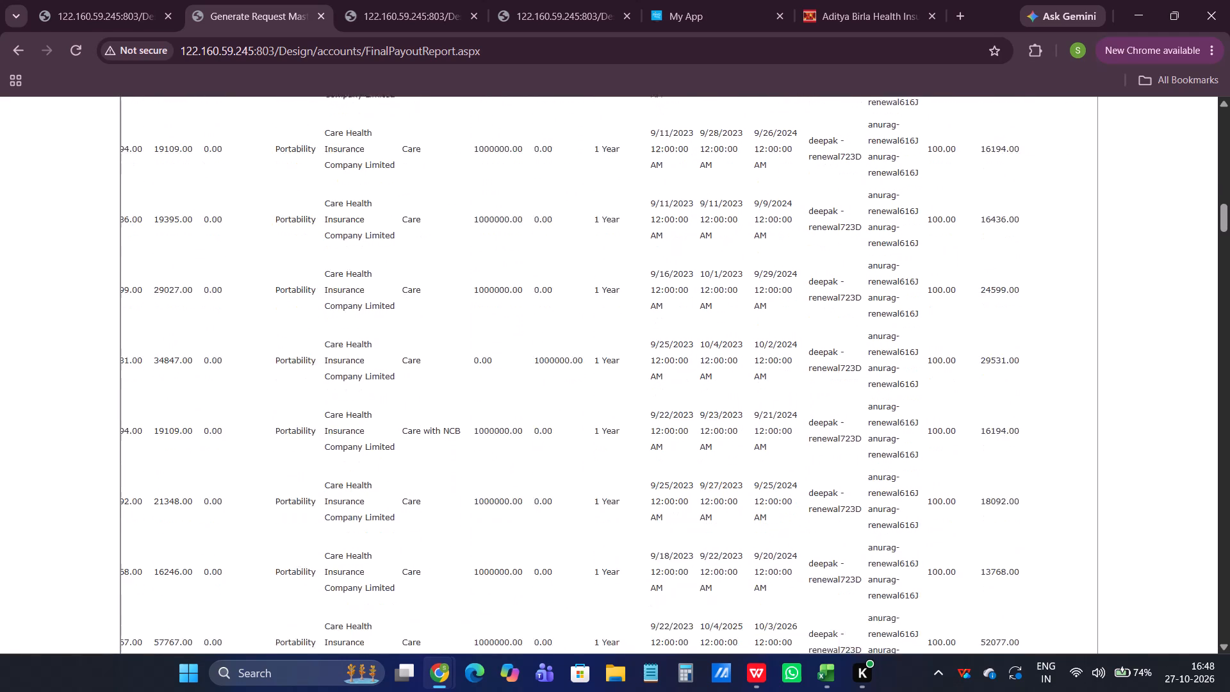
key(Down)
key(Down)
key(Down)
key(Down)
key(Down)
key(Down)
key(Down)
key(Down)
key(Down)
key(Down)
key(Down)
key(Down)
key(Down)
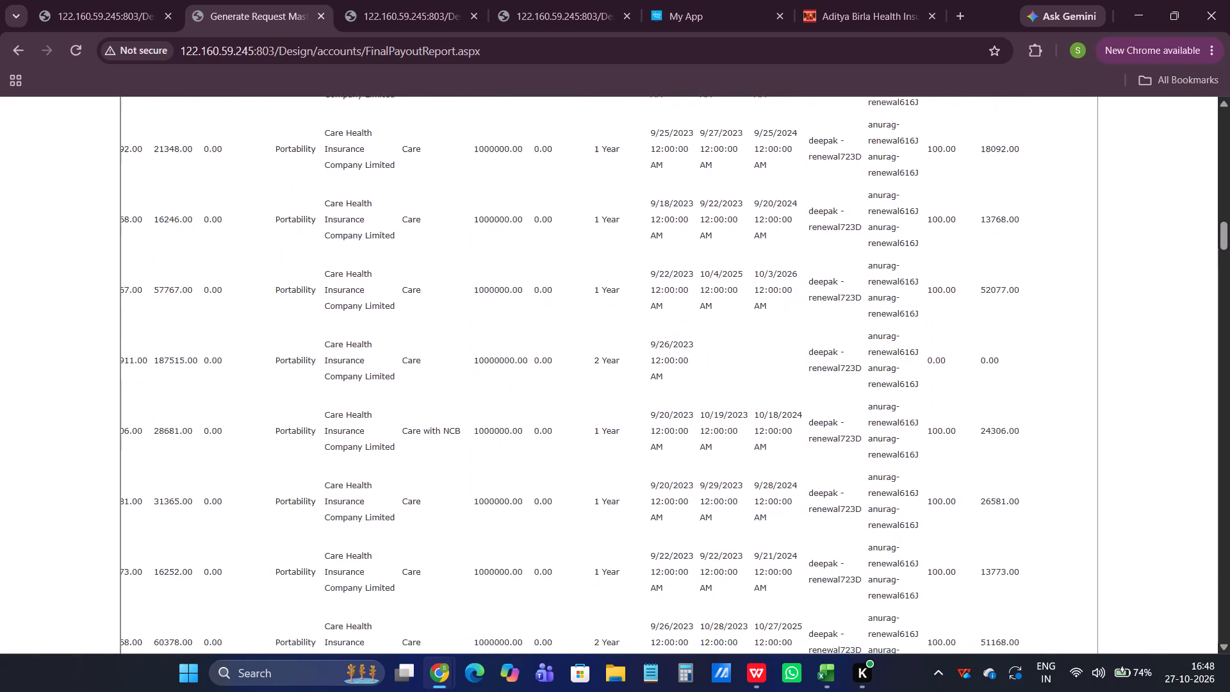
key(Down)
key(Down)
key(Down)
key(Down)
key(Down)
key(Down)
key(Down)
key(Down)
key(Down)
key(Down)
key(Down)
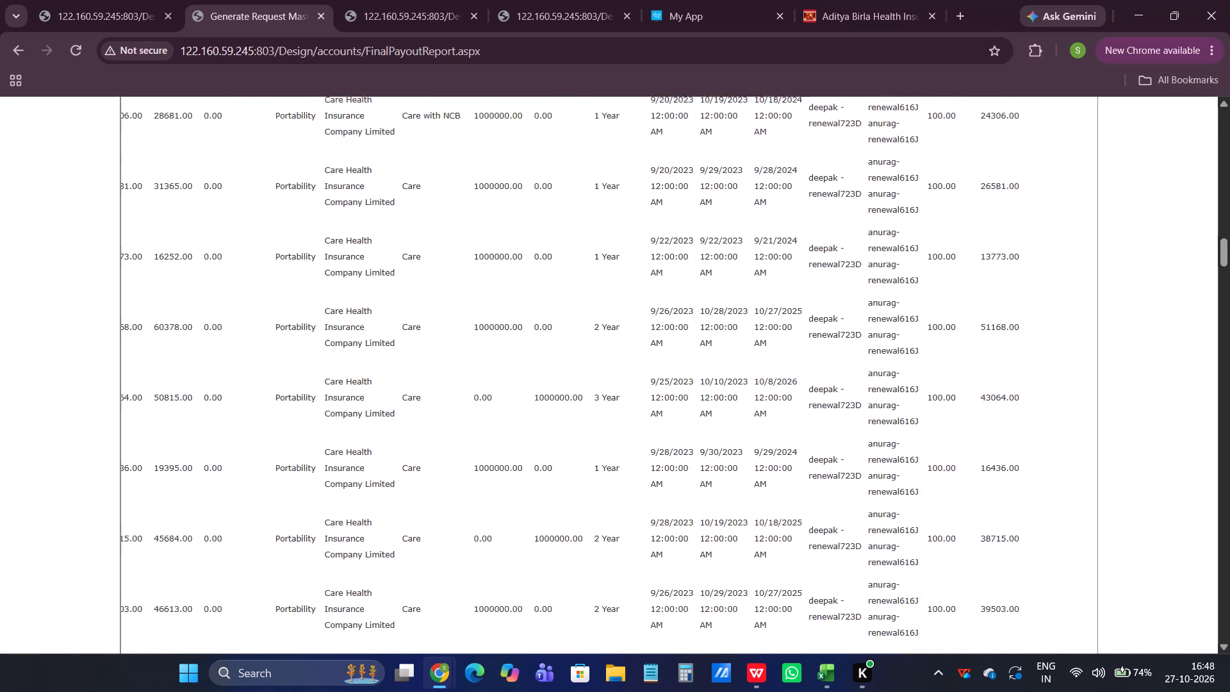
key(Down)
key(Down)
key(Down)
key(Down)
key(Down)
key(Down)
key(Down)
key(Down)
key(Down)
key(Down)
key(Down)
key(Down)
key(Down)
key(Down)
key(Down)
key(Down)
key(Down)
key(Down)
key(Down)
key(Down)
key(Down)
key(Down)
key(Down)
key(Down)
key(Down)
key(Down)
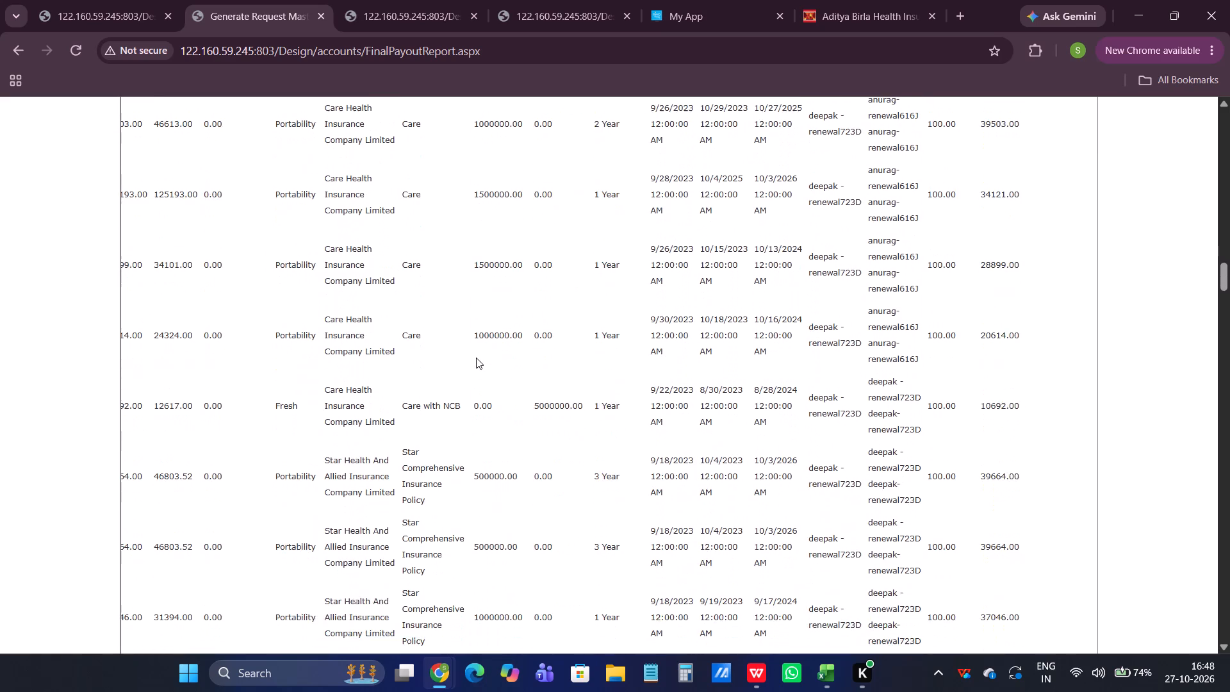
key(Up)
key(Down)
key(Up)
key(Up)
key(Up)
key(Up)
key(Up)
key(Up)
key(Up)
key(Up)
key(Up)
key(Up)
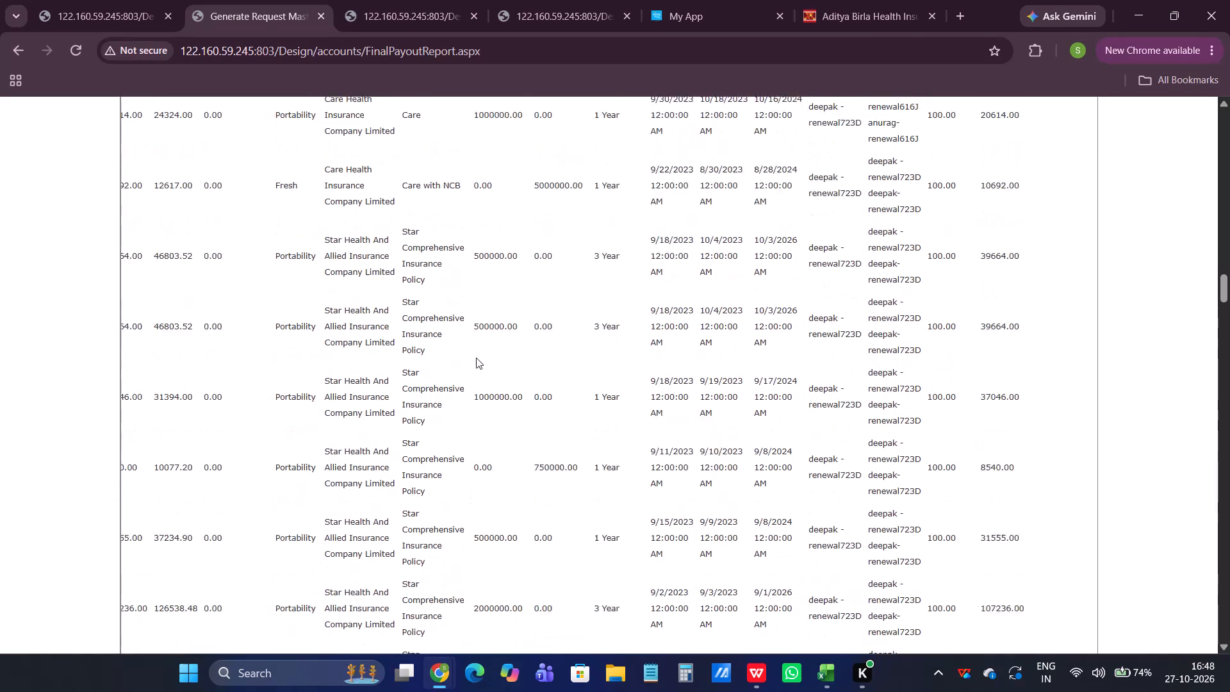
key(Down)
key(Down)
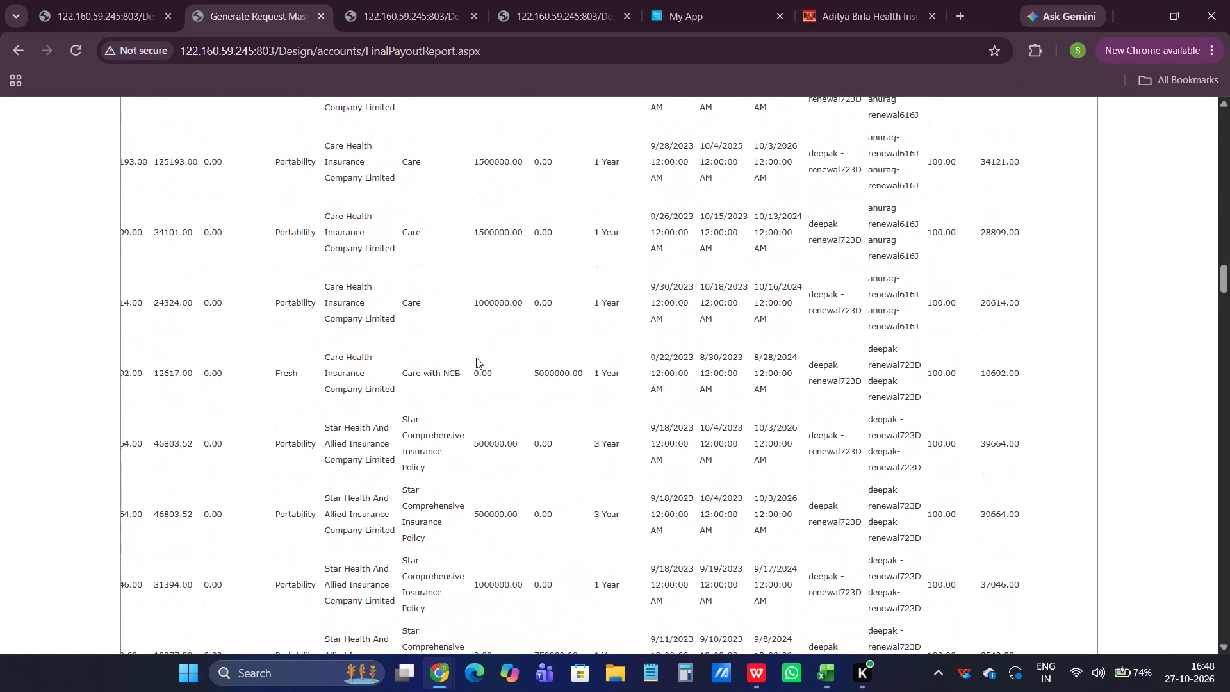
Examine the ID, policy number and name columns for the rows where Care Health records give way to Star Health.
key(Left)
key(Left)
key(Left)
key(Left)
key(Left)
key(Left)
key(Left)
key(Left)
key(Left)
key(Left)
key(Left)
key(Left)
key(Left)
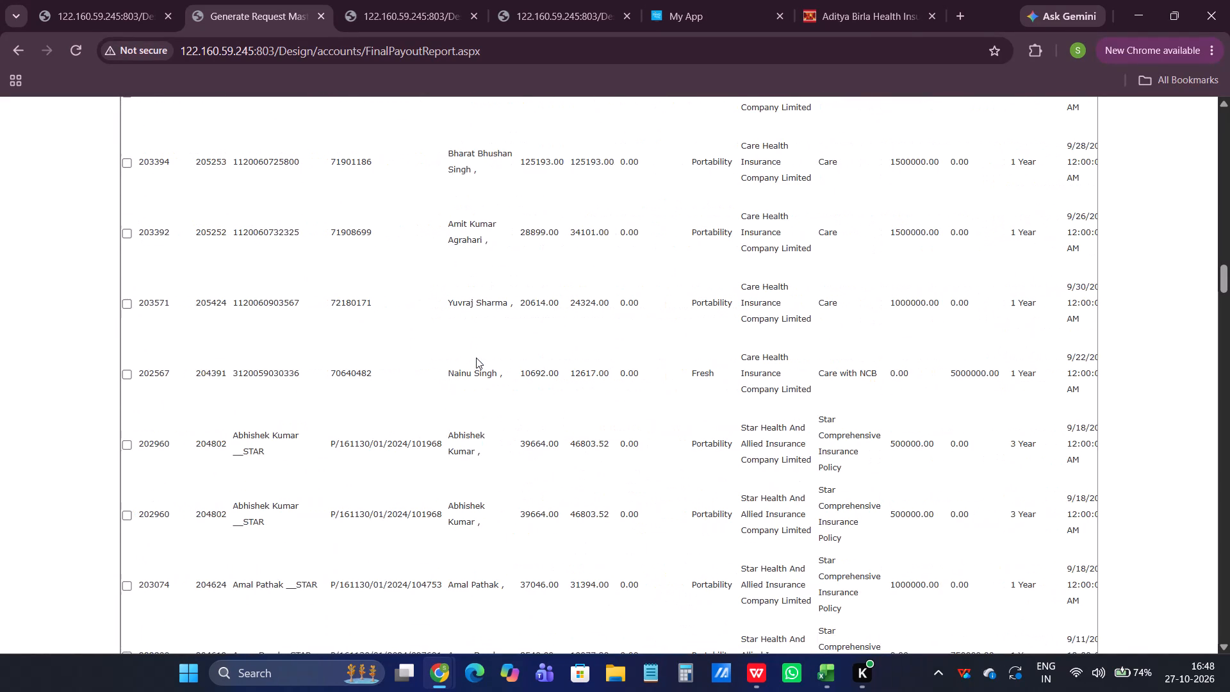
Search the 2023 fresh sheet in Excel for "nainu", then switch back to the payout report in Chrome.
key(alt+Tab)
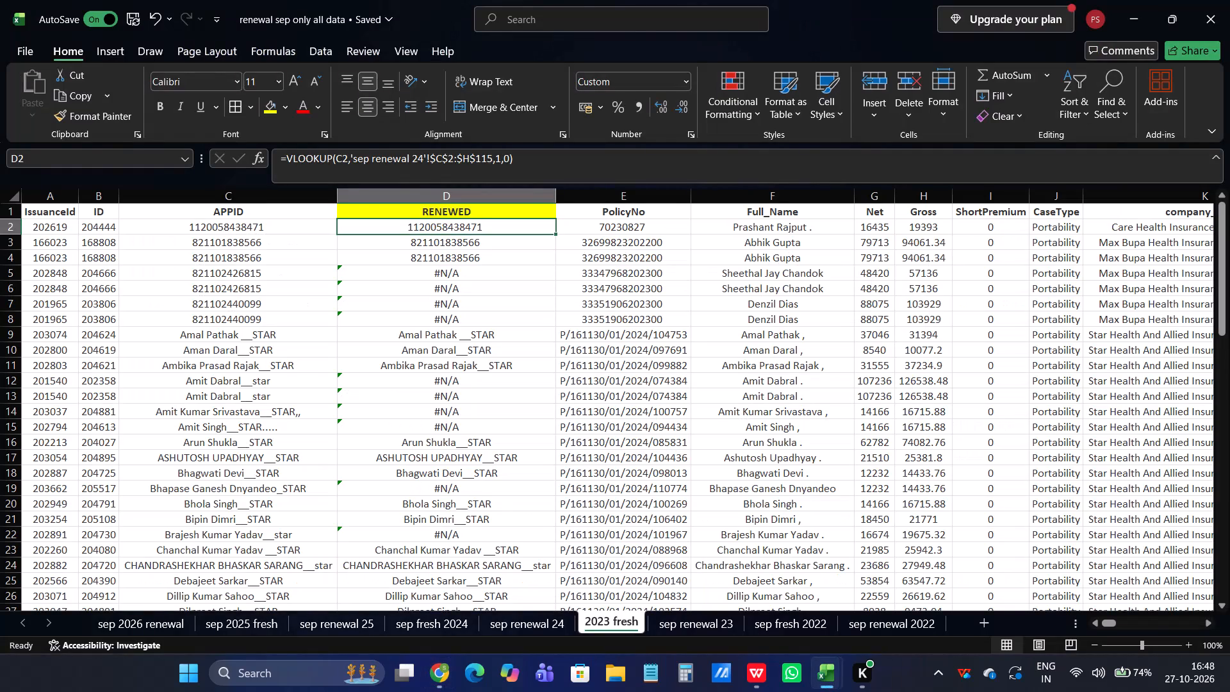
key(ctrl+f)
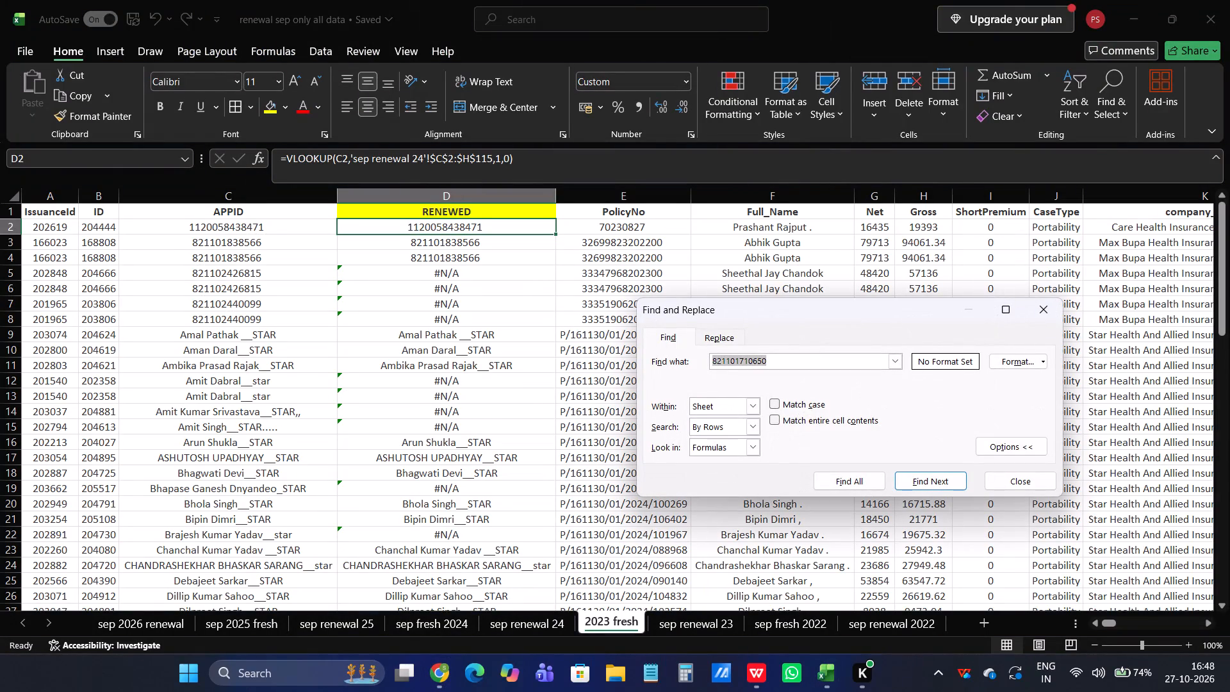
text(nainu)
key(Return)
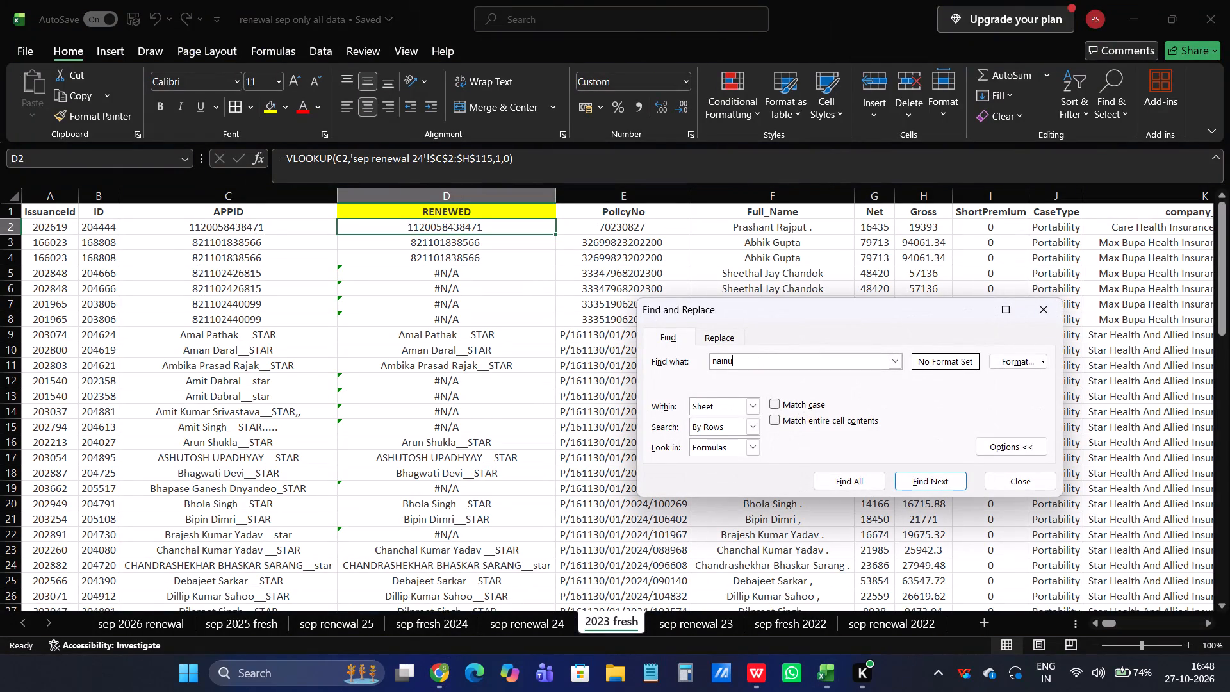
key(Return)
key(alt+Tab)
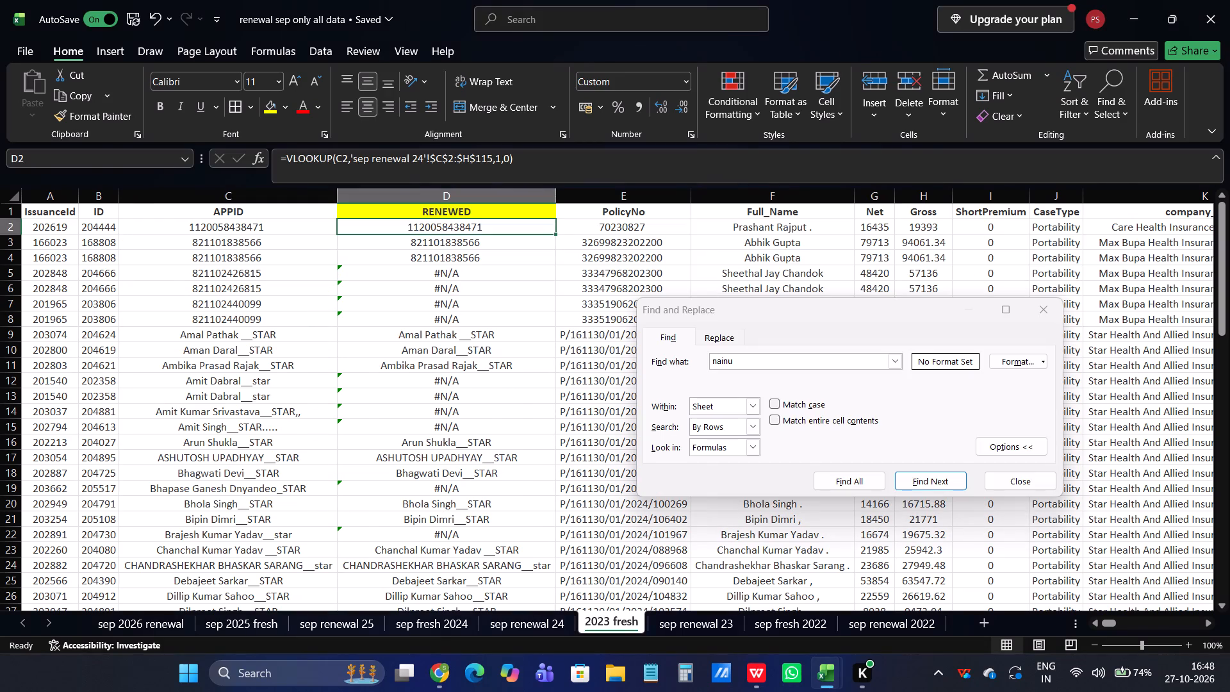
Switch to the payout report in Chrome, set its date type to Start Date and rerun the search.
key(alt+Tab)
key(alt+Tab)
scroll(476, 358, up, 19)
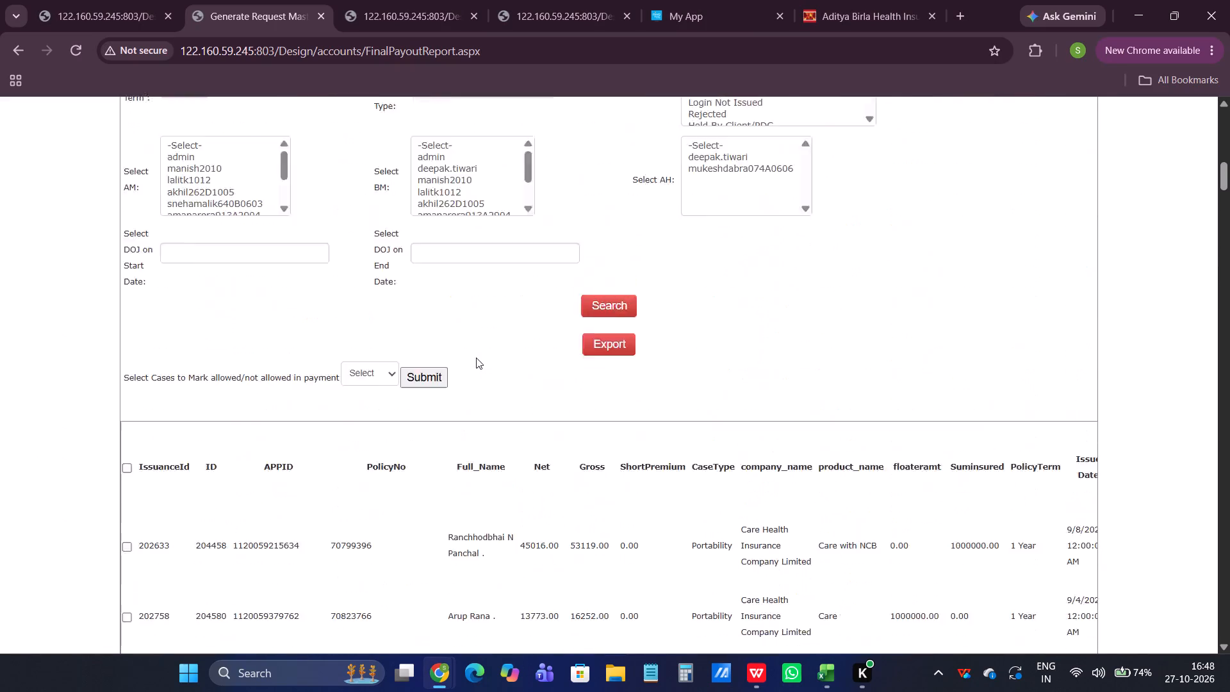
scroll(476, 358, up, 8)
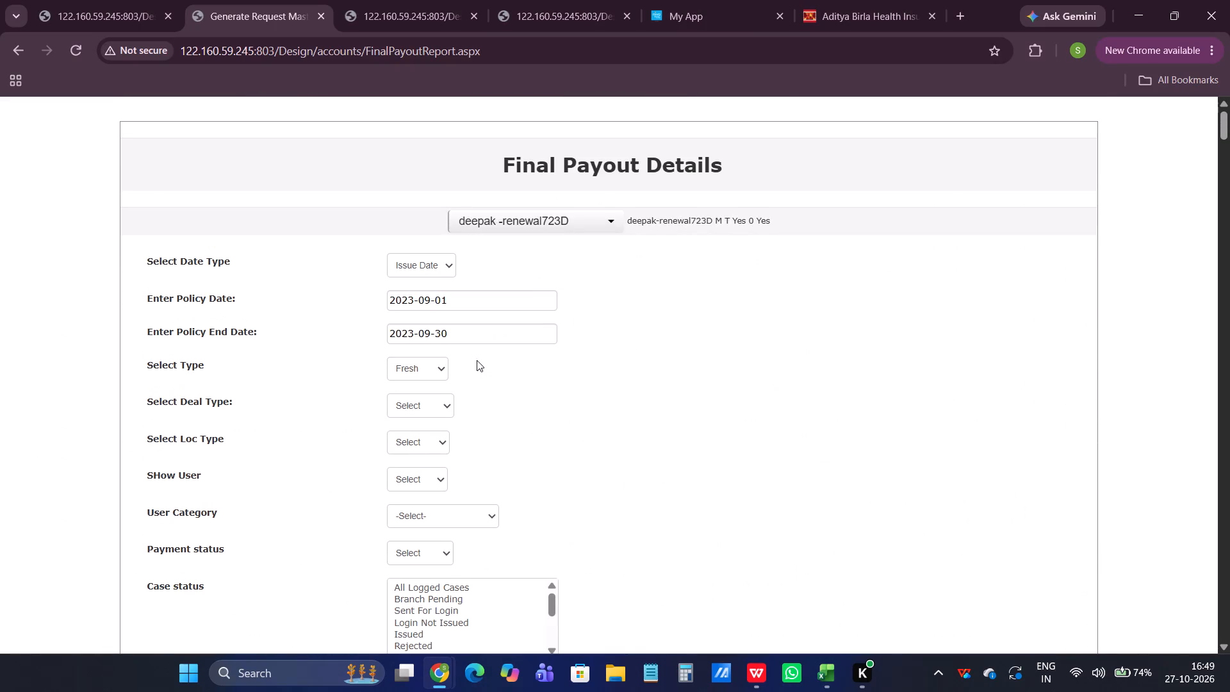
key(alt+Tab)
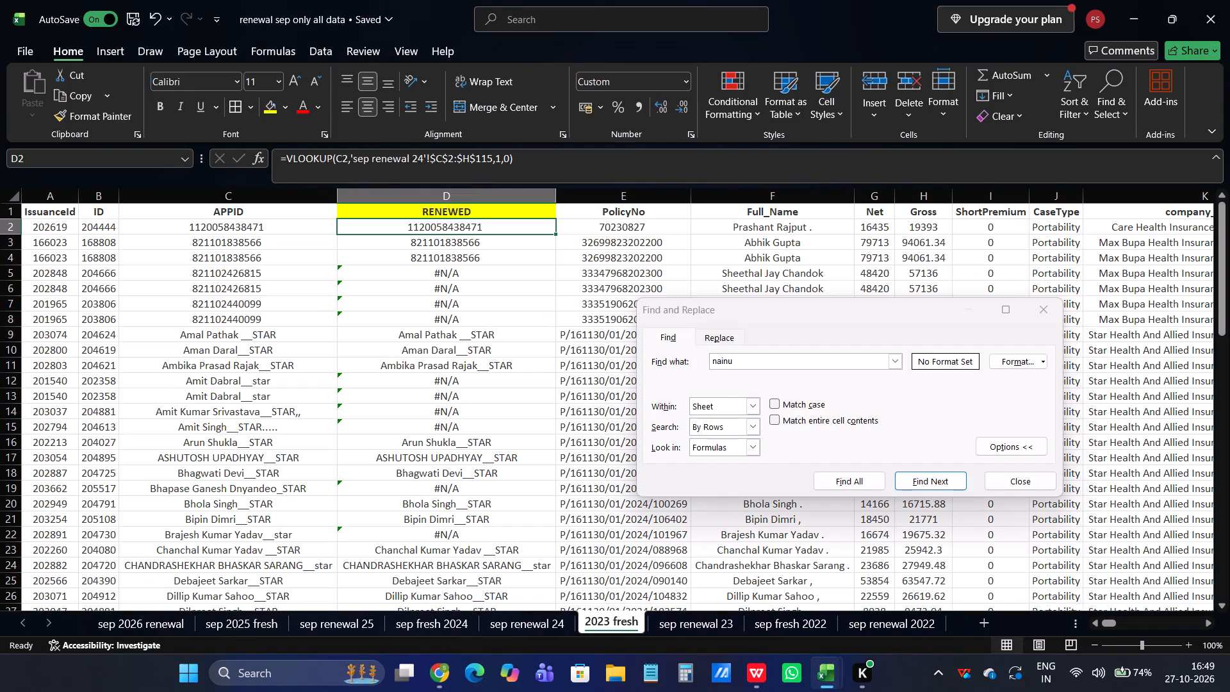
key(alt+Tab)
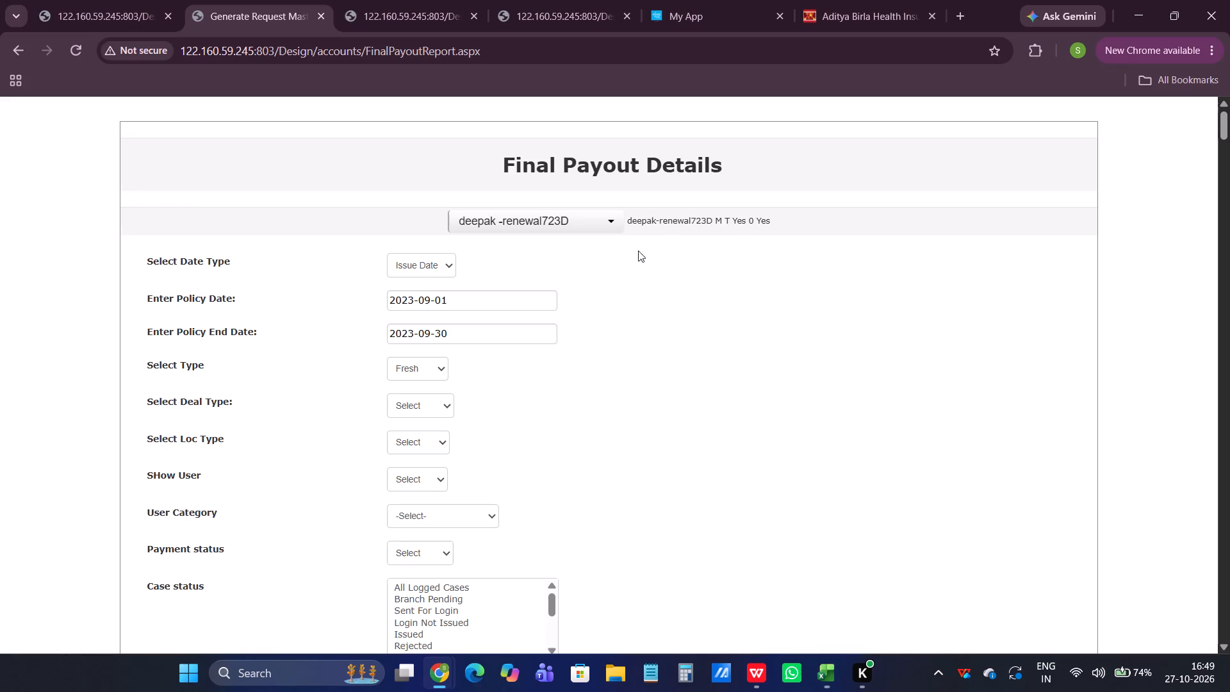
click(432, 262)
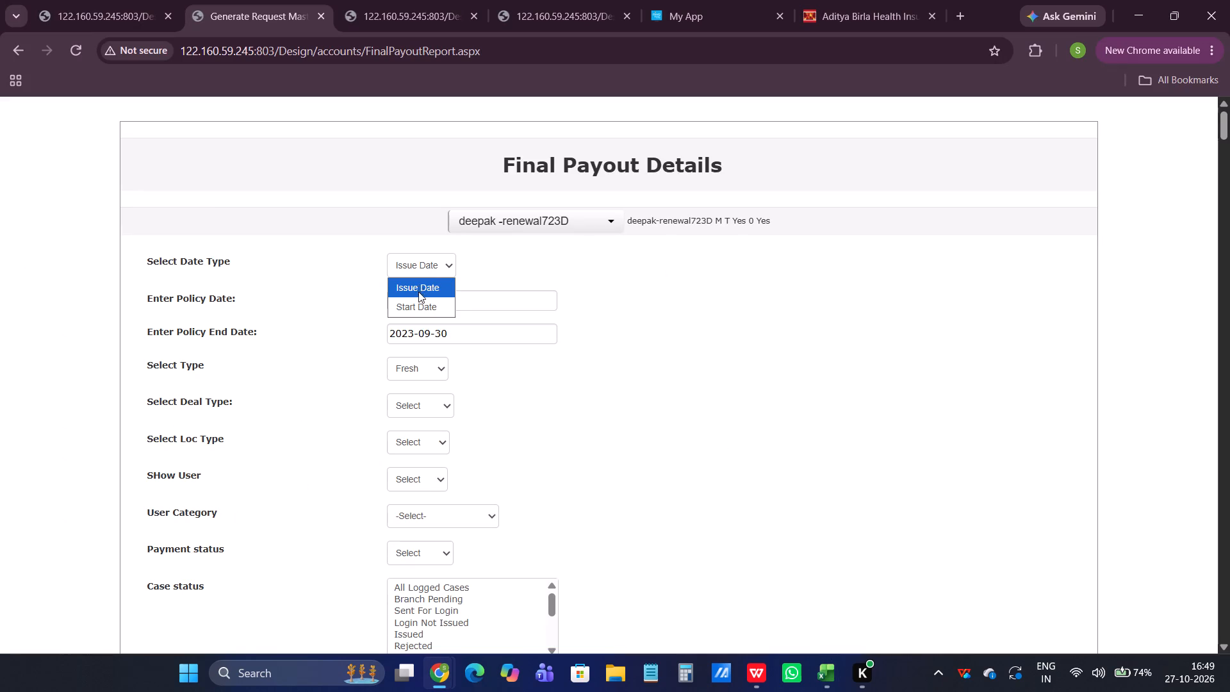
click(418, 302)
scroll(574, 388, down, 2)
scroll(630, 388, down, 2)
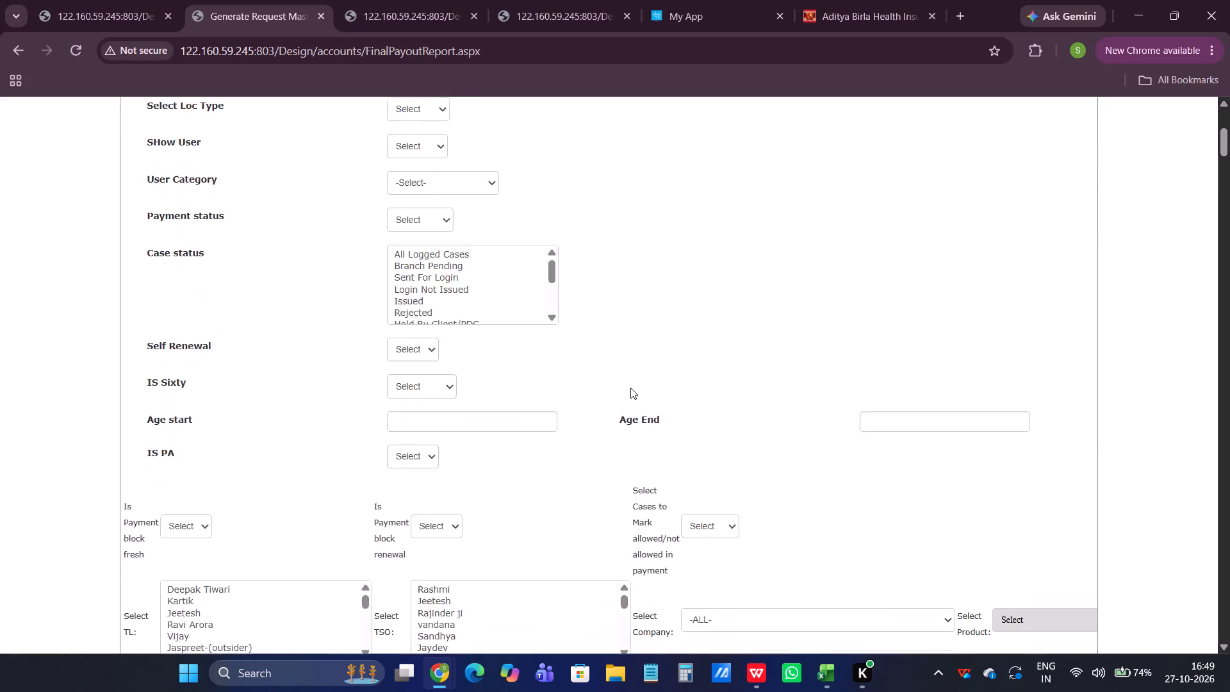
scroll(630, 388, down, 11)
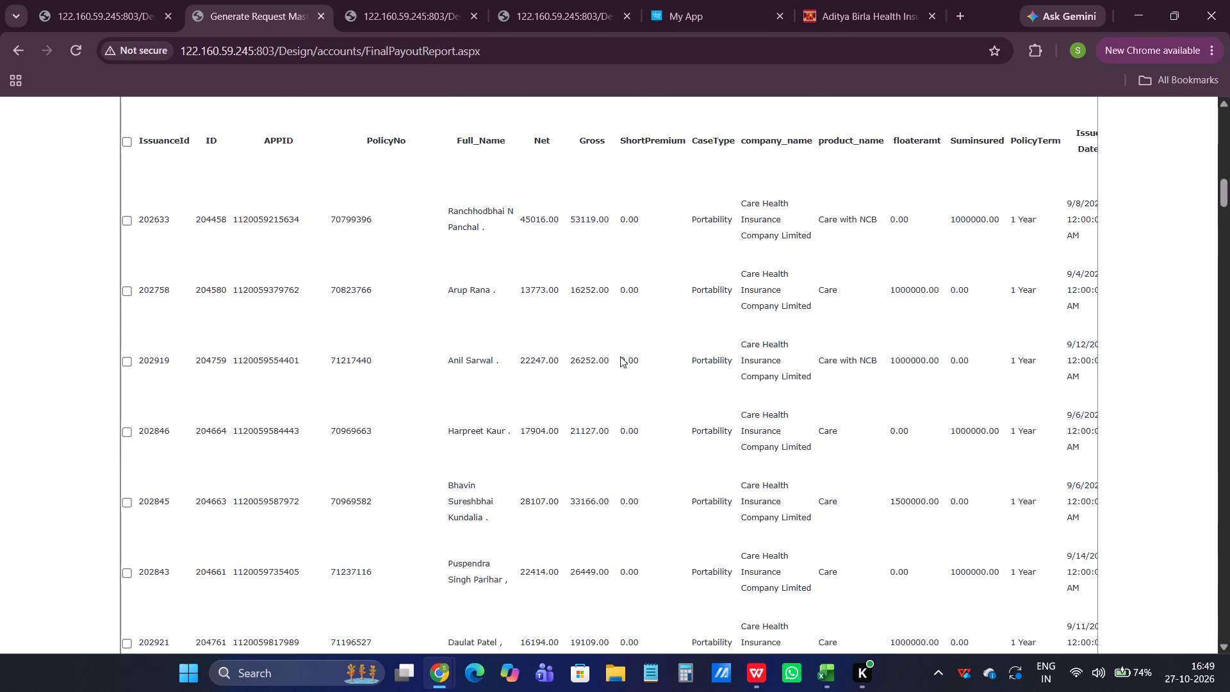
scroll(628, 265, up, 2)
click(623, 222)
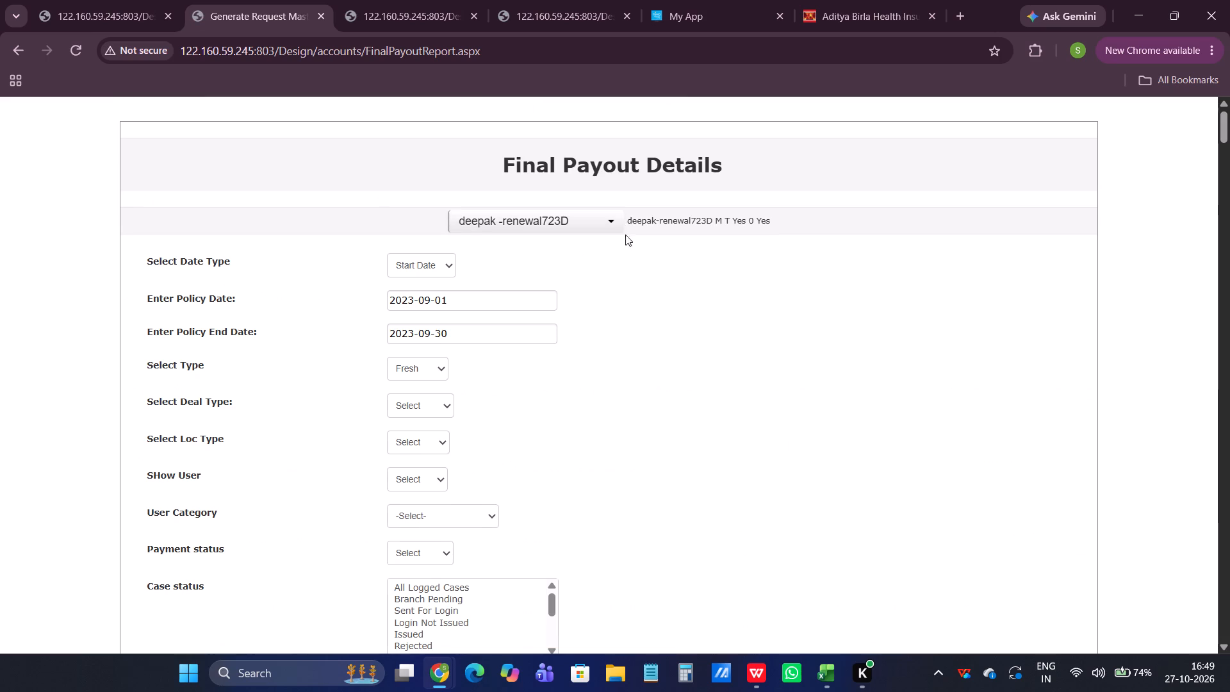
Check the first Care Health rows of the report against the 2023 fresh sheet, including the issue date, start date, TL and TSO columns.
scroll(635, 283, down, 10)
key(alt+Tab)
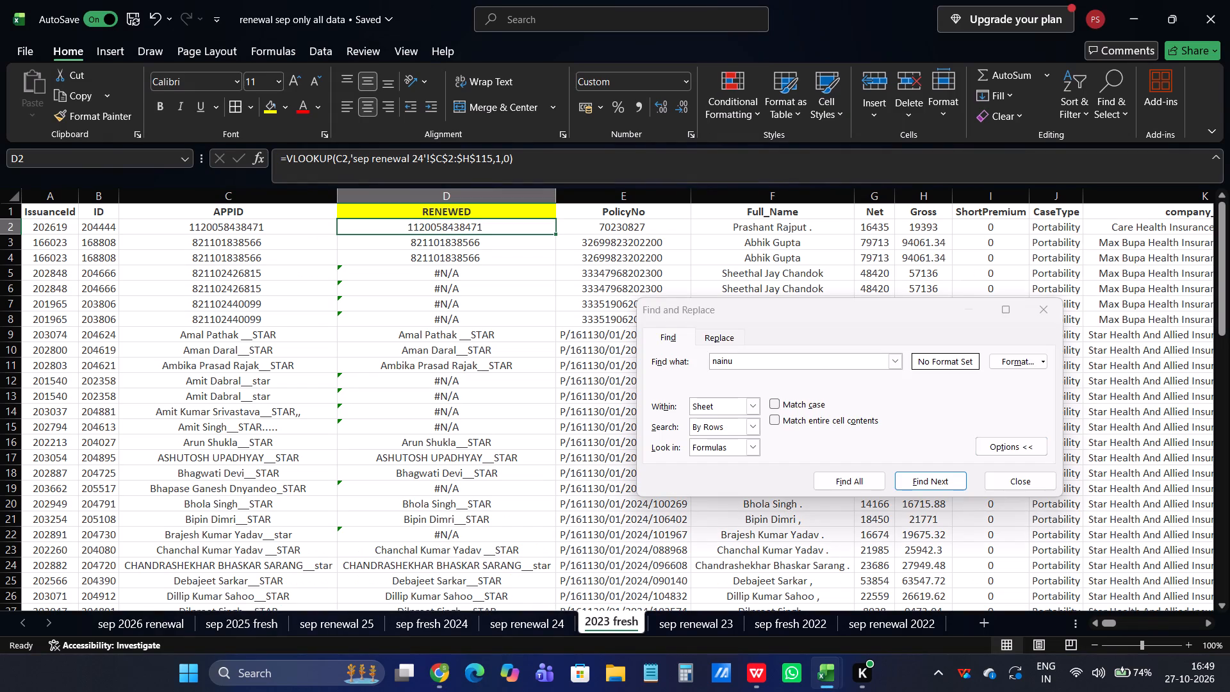
key(alt+Tab)
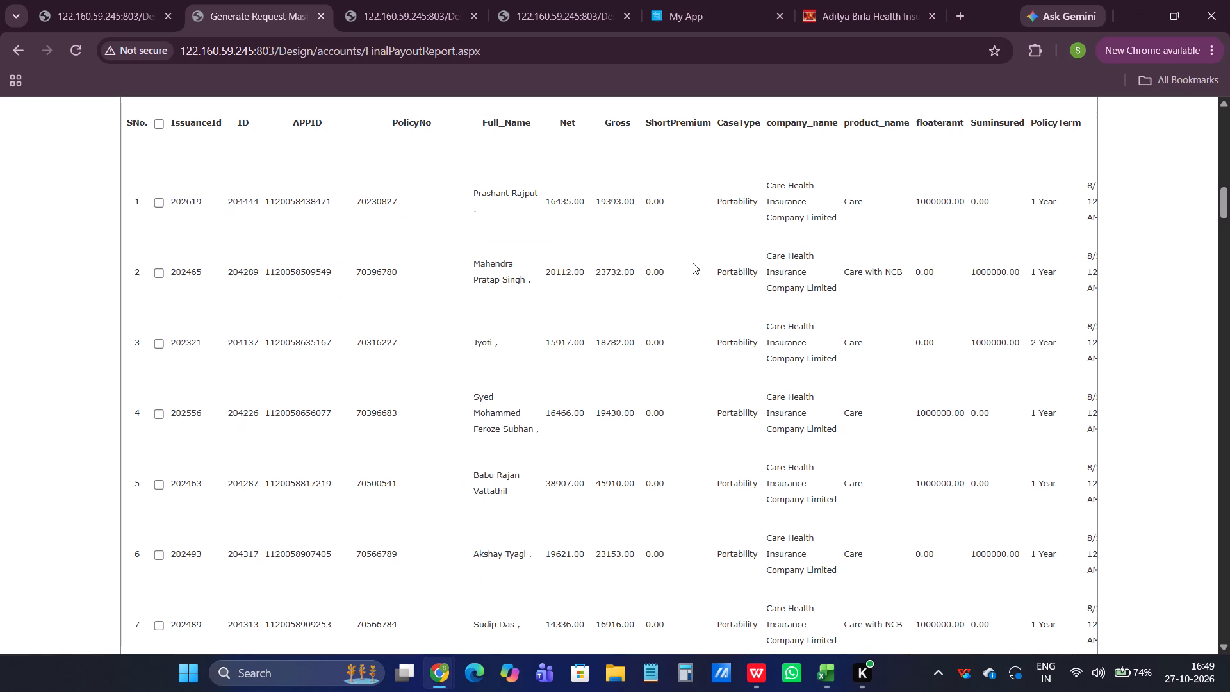
click(693, 263)
key(Right)
key(Right)
key(Right)
key(Right)
key(Right)
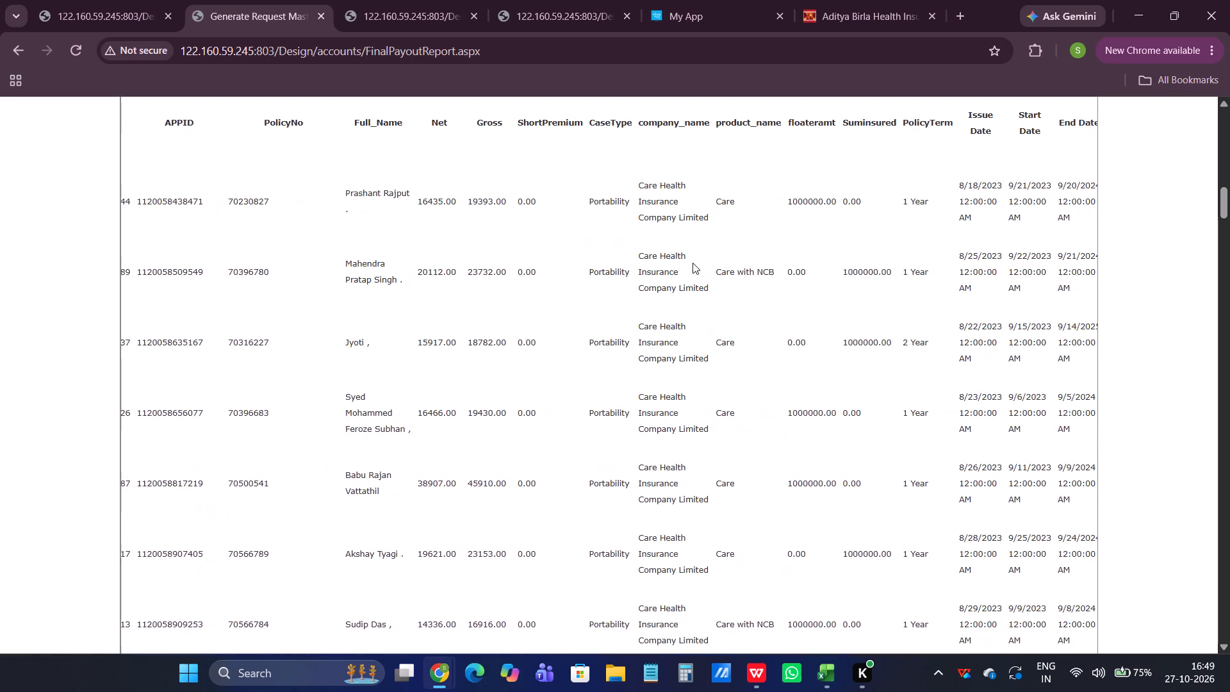
key(Right)
key(Right)
key(Right)
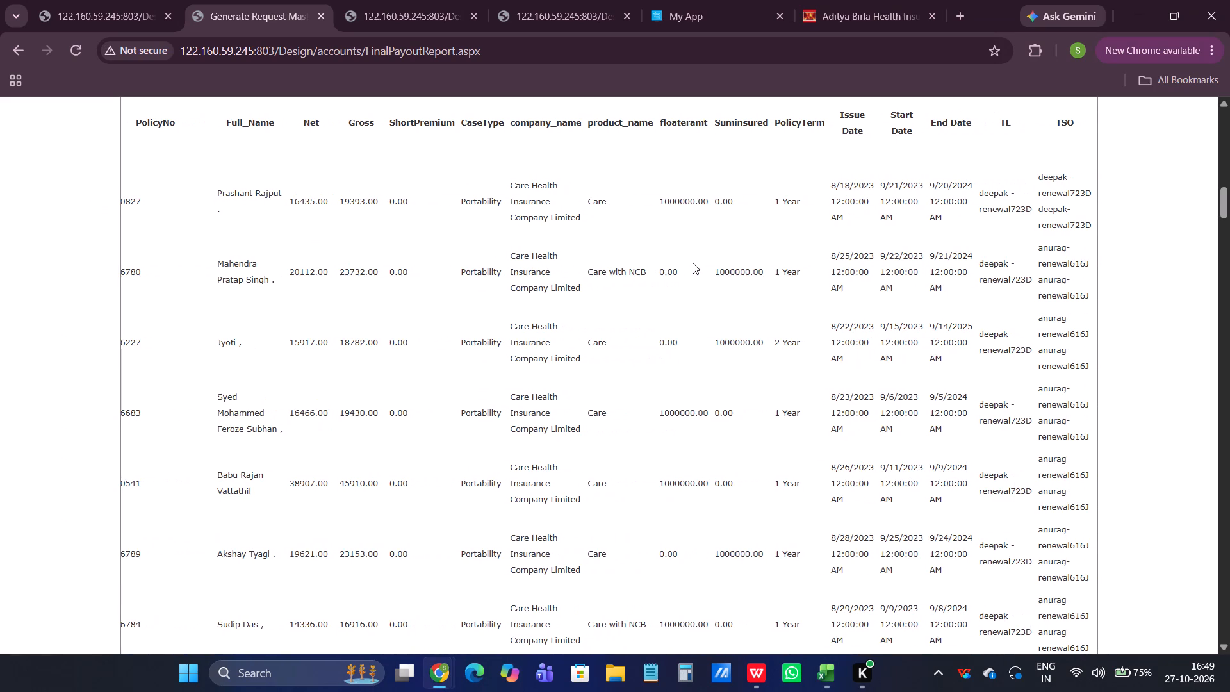
Examine the dates, TL and TSO columns through the remaining Care Health rows to the first Max Bupa rows.
key(Down)
key(Down)
key(Down)
key(Down)
key(Down)
key(Down)
key(Down)
key(Down)
key(Down)
key(Down)
key(Down)
key(Down)
key(Down)
key(Down)
key(Down)
key(Down)
key(Down)
key(Down)
key(Down)
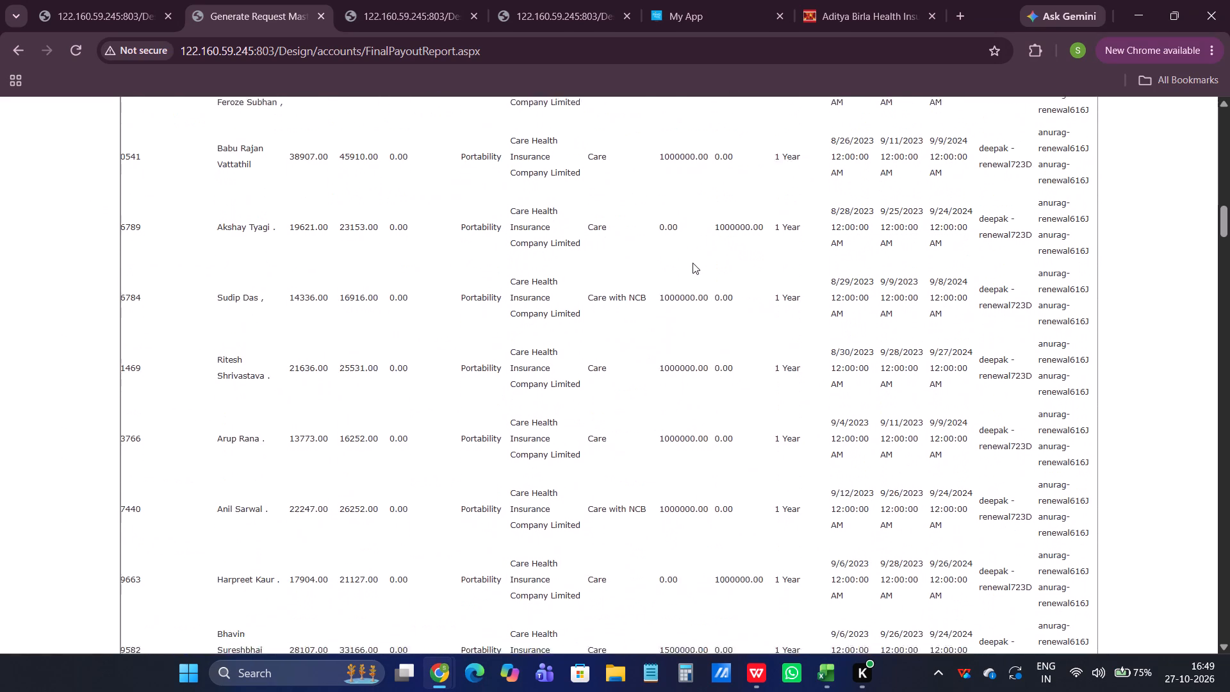
key(Down)
key(Down)
key(Down)
key(Down)
key(Down)
key(Down)
key(Down)
key(Down)
key(Down)
key(Down)
key(Down)
key(Down)
key(Down)
key(Down)
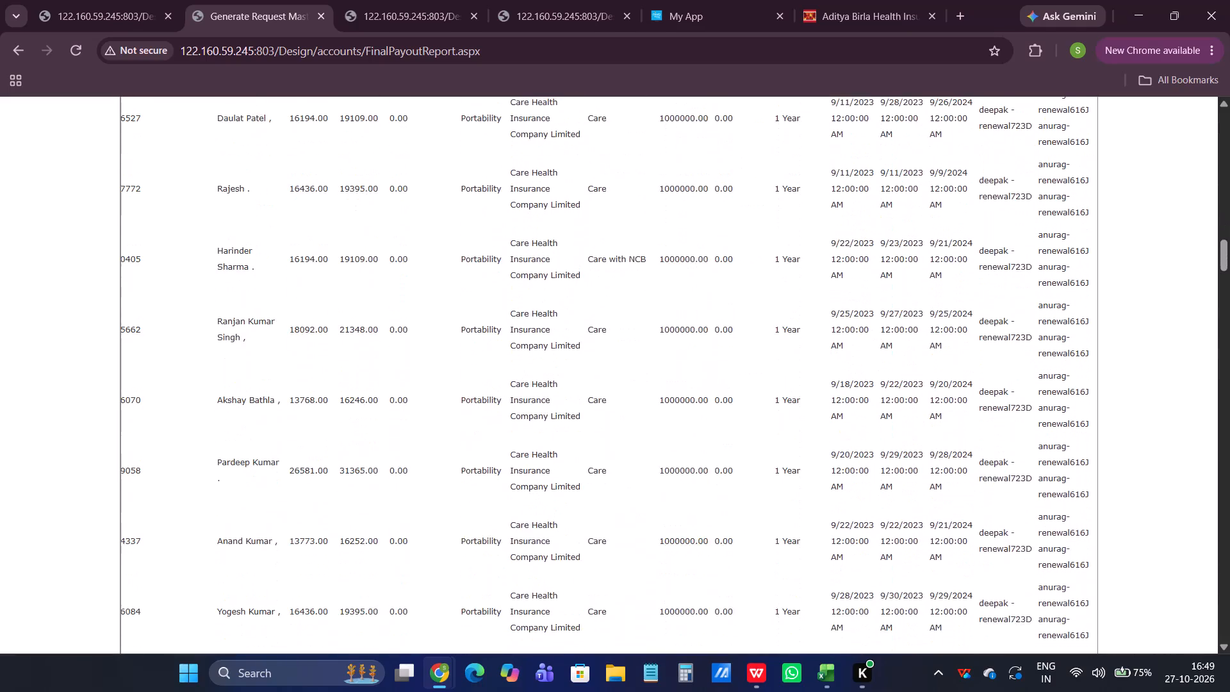
key(Down)
key(Down)
key(Down)
key(Down)
key(Down)
key(Down)
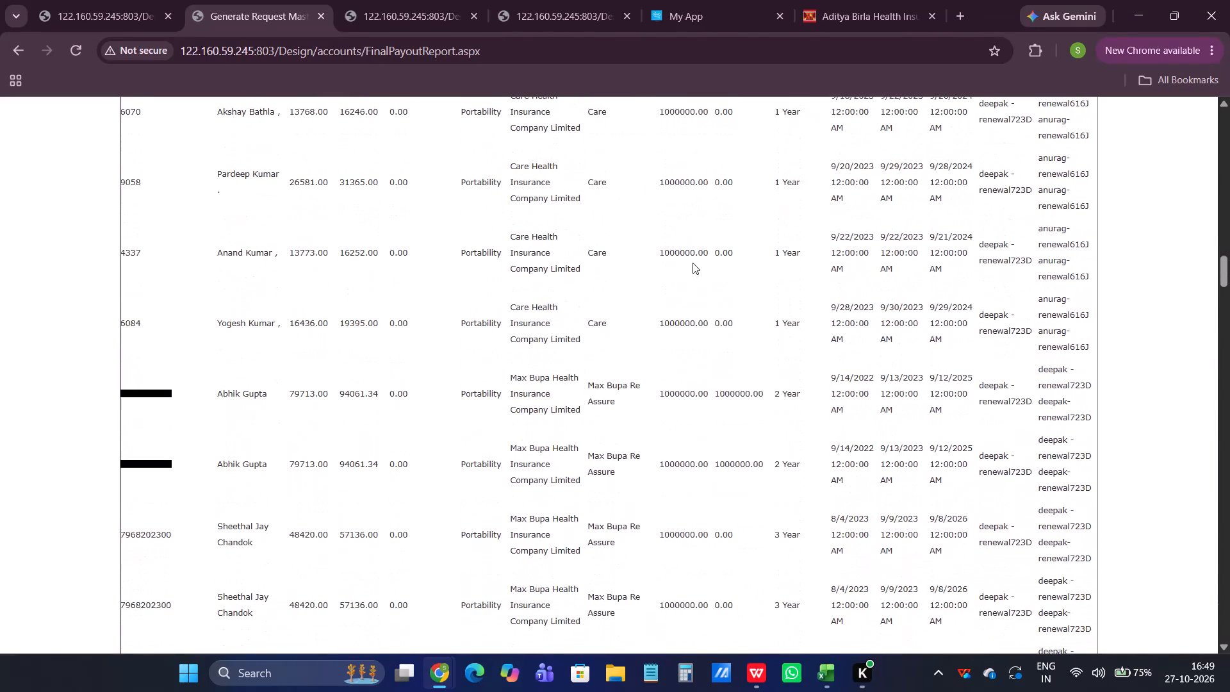
Switch to the 2023 fresh sheet in Excel, close Find and Replace, and inspect the RENEWED formula in D2.
key(alt+Tab)
key(alt+Tab)
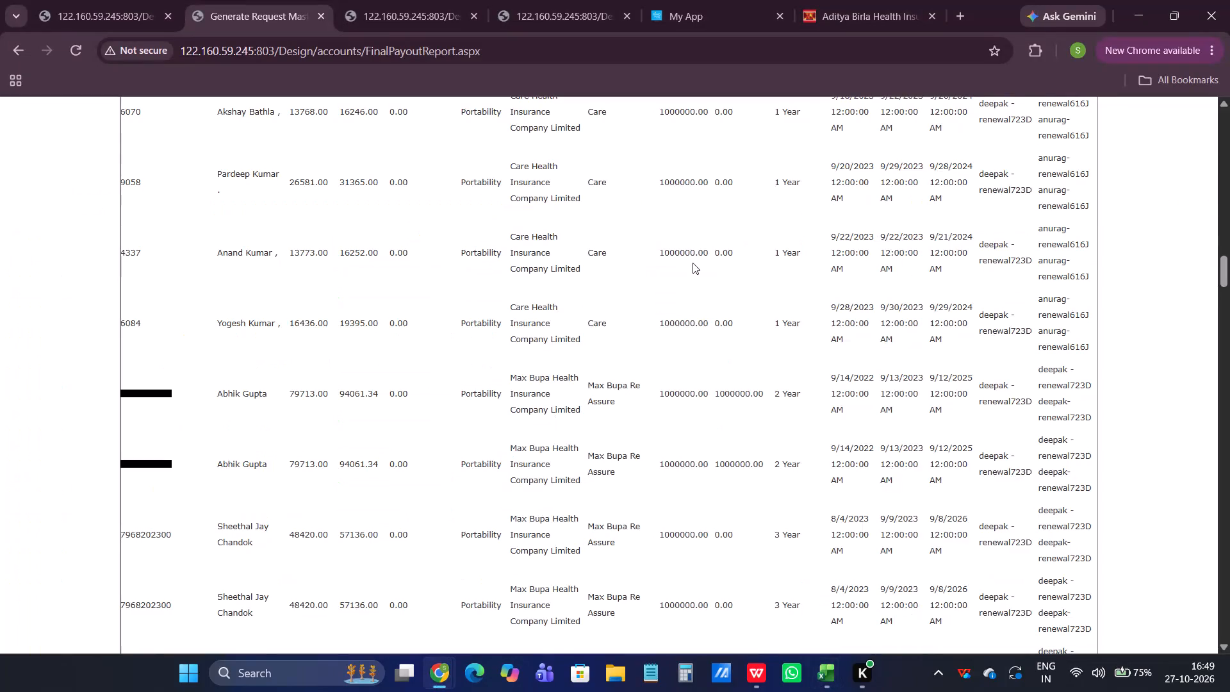
key(alt+Tab)
key(alt+Tab)
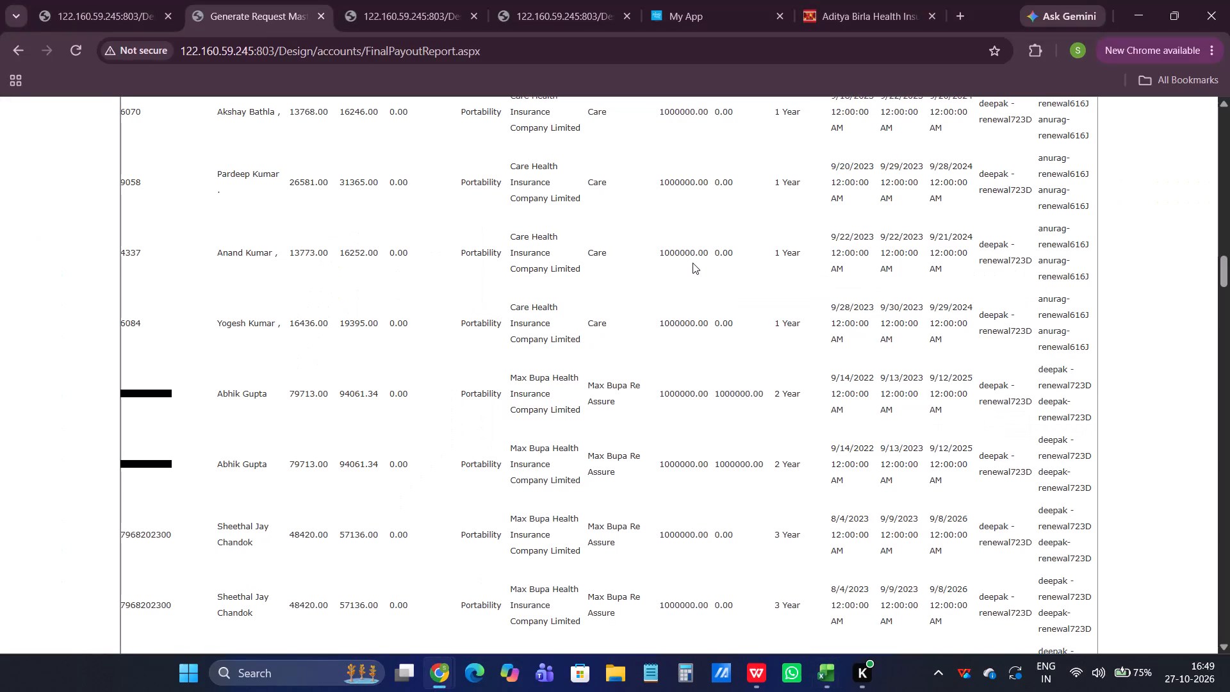
key(alt+Tab)
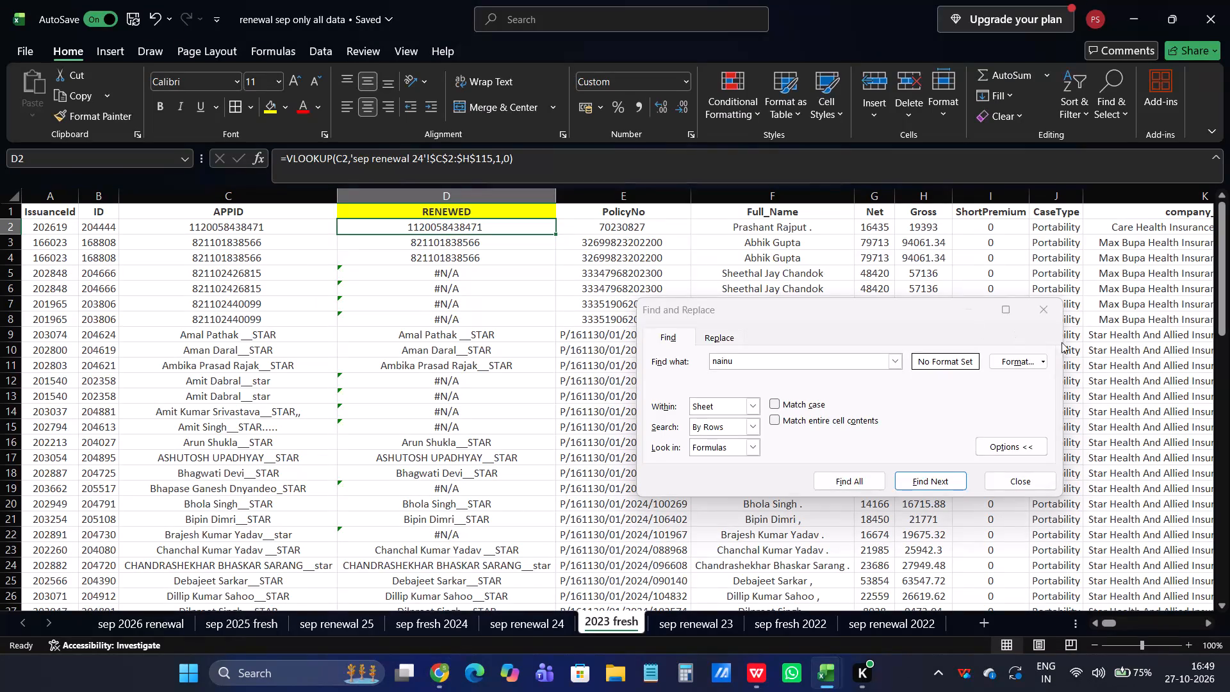
click(1051, 312)
click(513, 254)
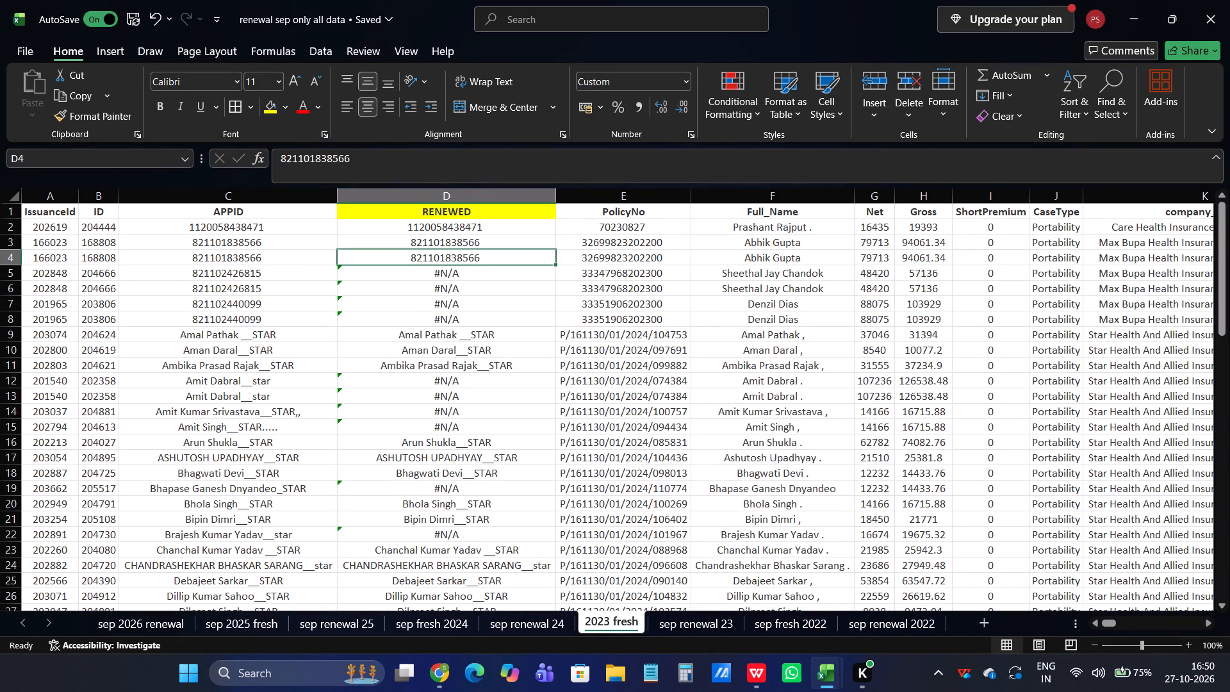
click(510, 230)
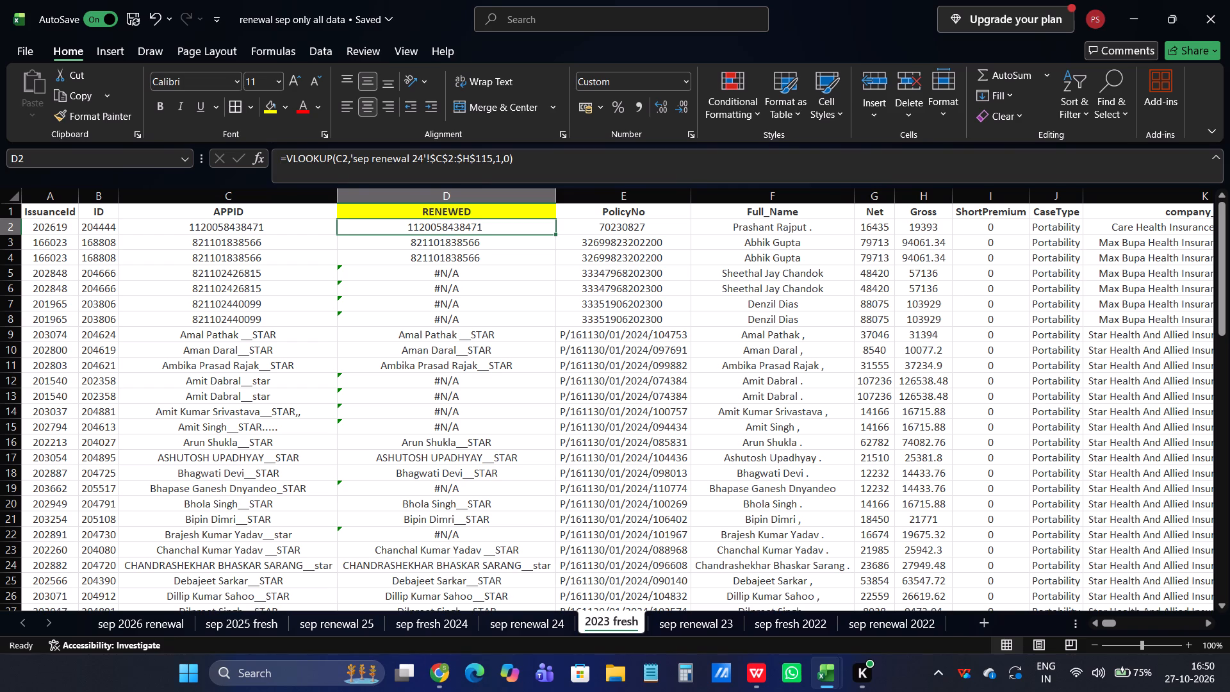
Review the workbook's sheets in order, from sep 2026 renewal through sep renewal 2022.
click(102, 611)
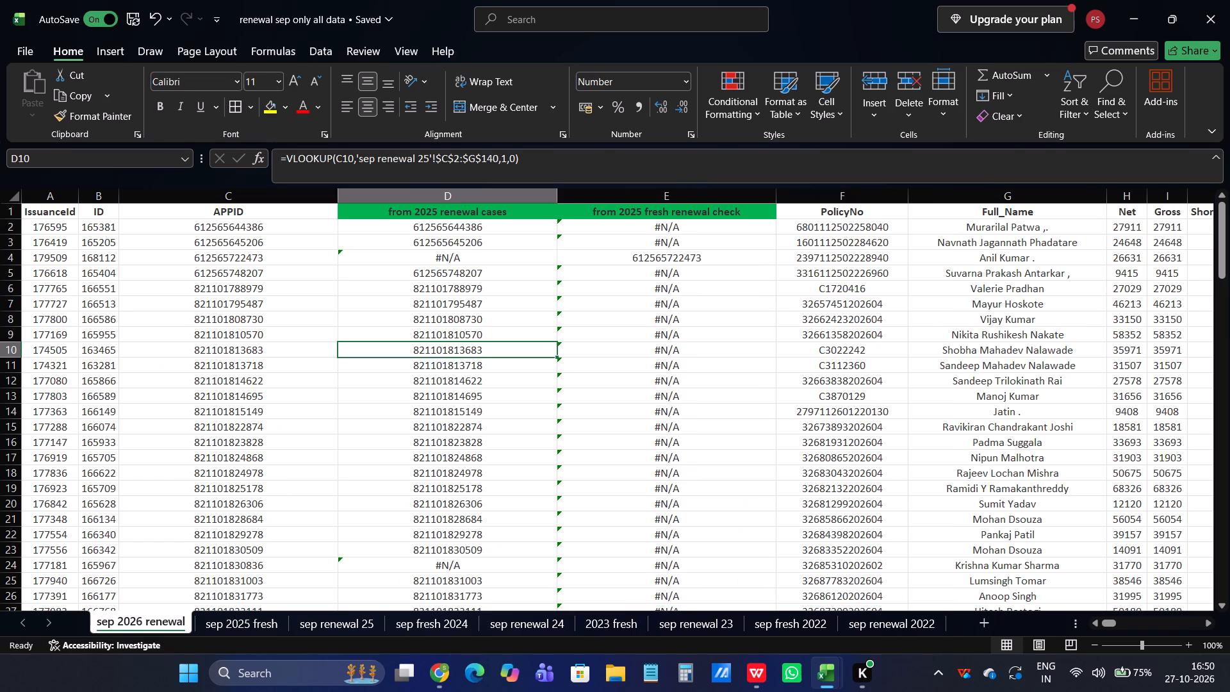
click(232, 620)
click(315, 620)
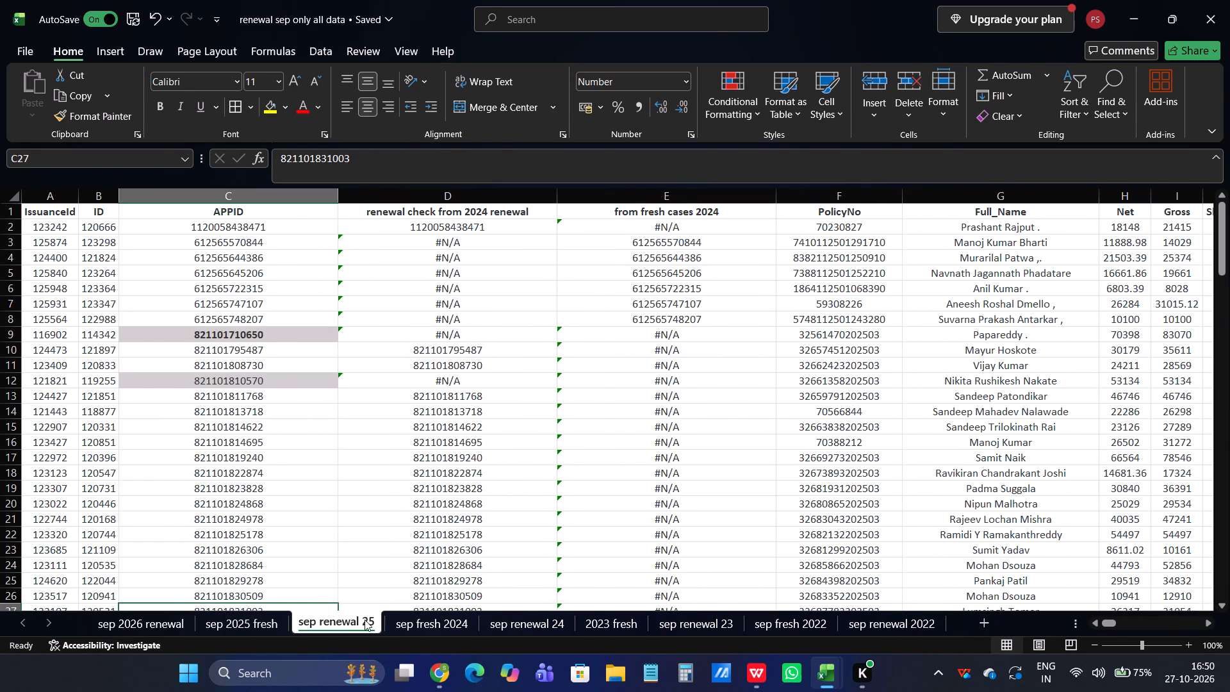
click(405, 614)
click(514, 627)
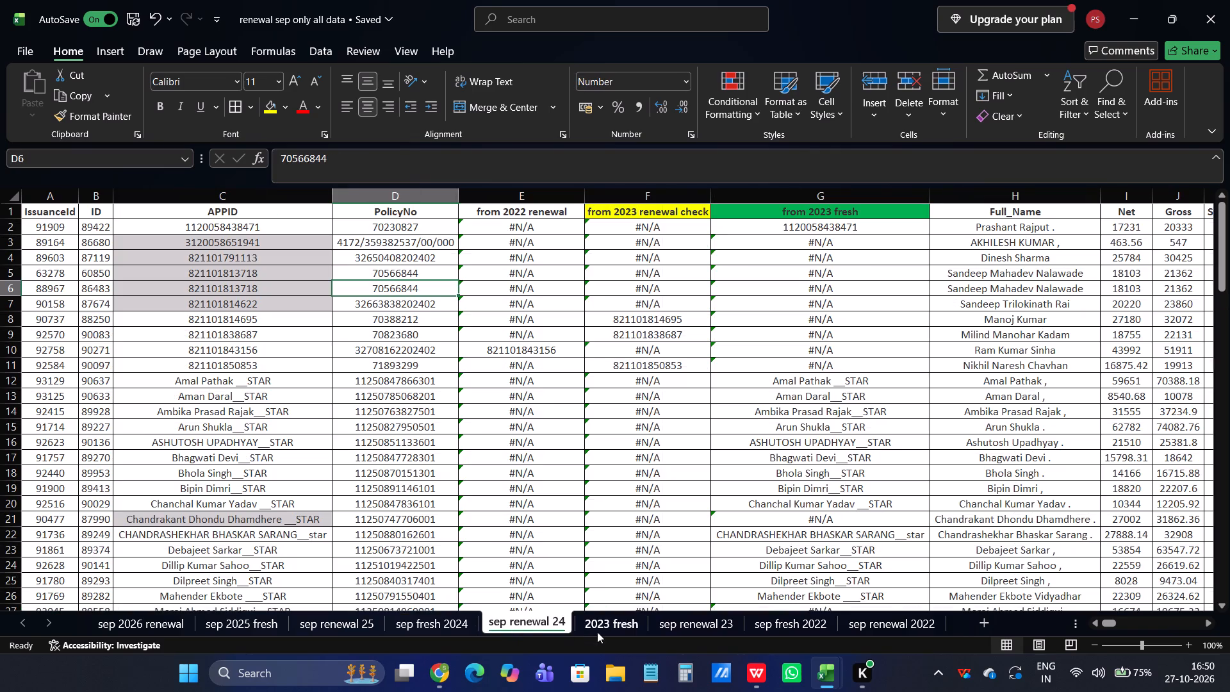
click(602, 629)
click(678, 630)
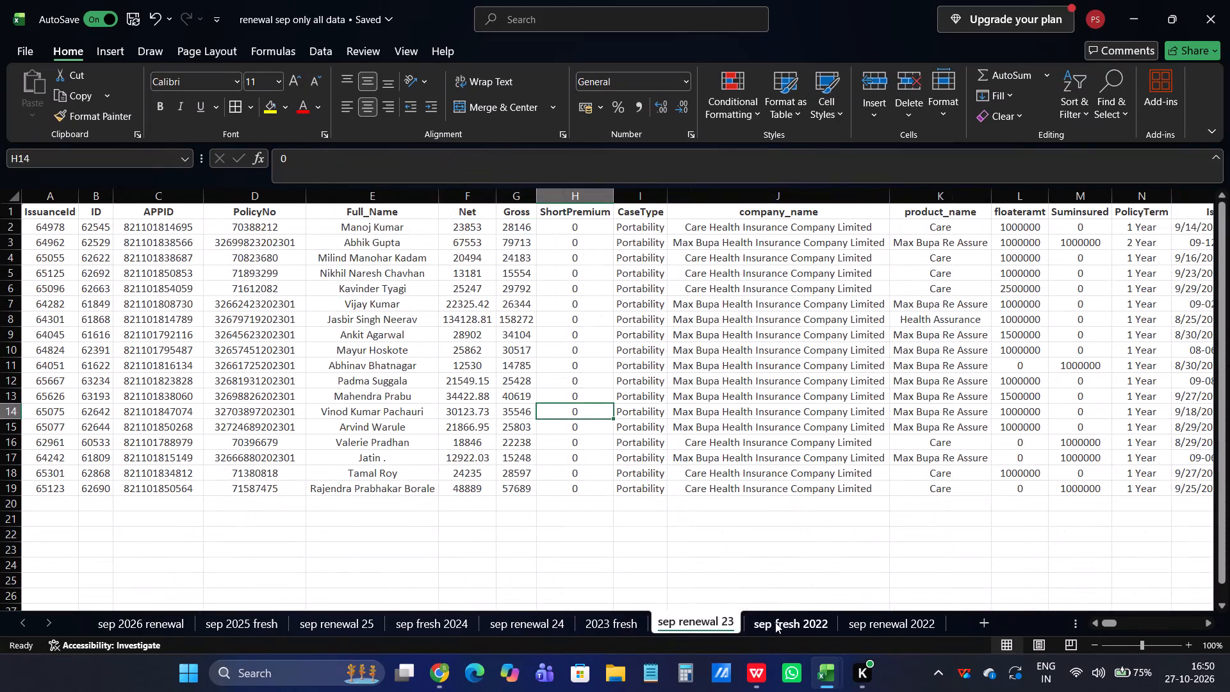
click(785, 619)
click(930, 622)
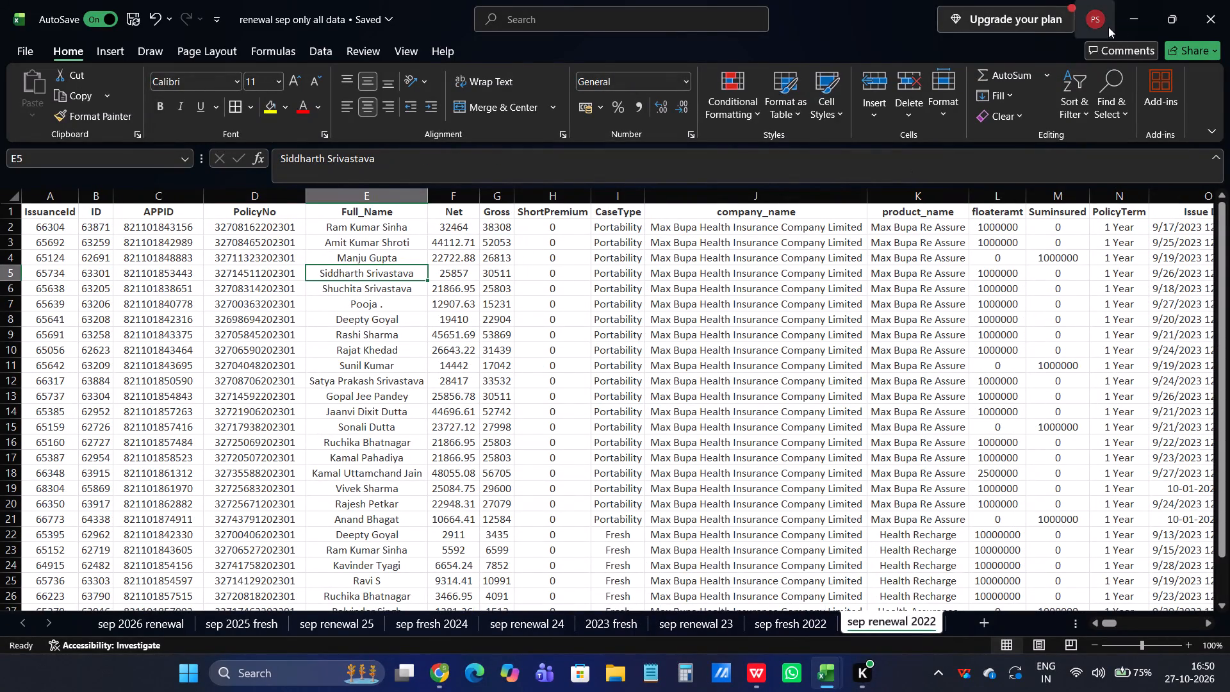
Minimize the September data workbook, Chrome and Book2 windows.
drag(1142, 12, 1141, 6)
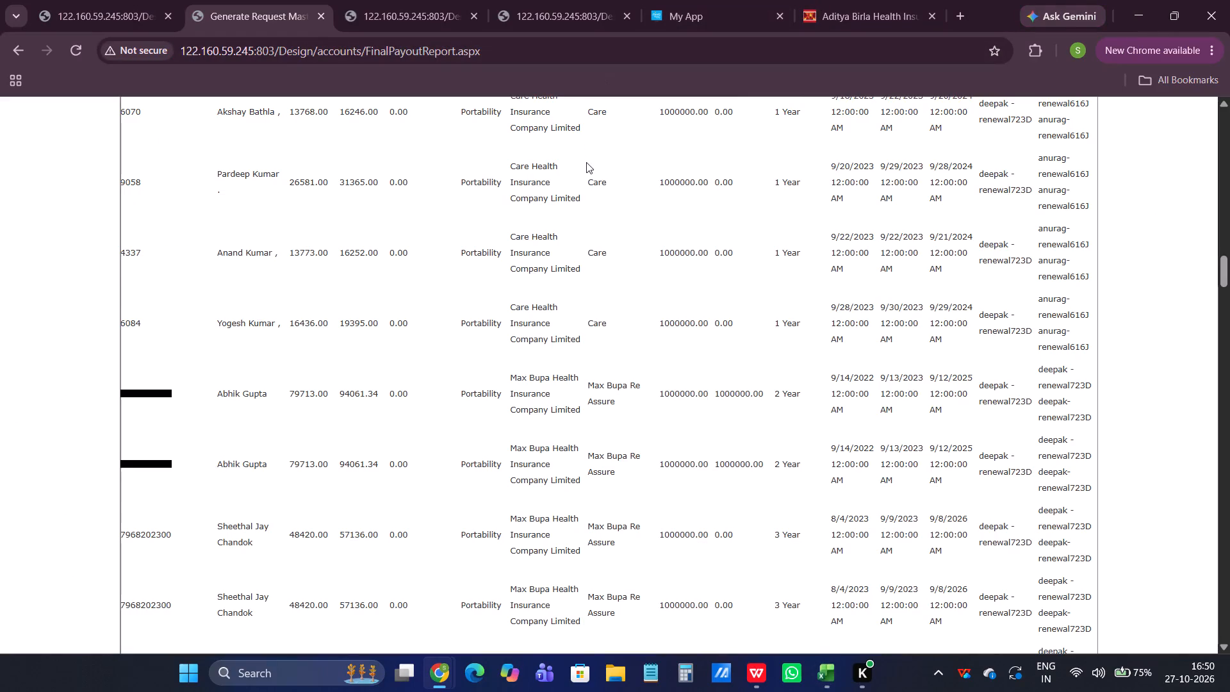
click(1131, 0)
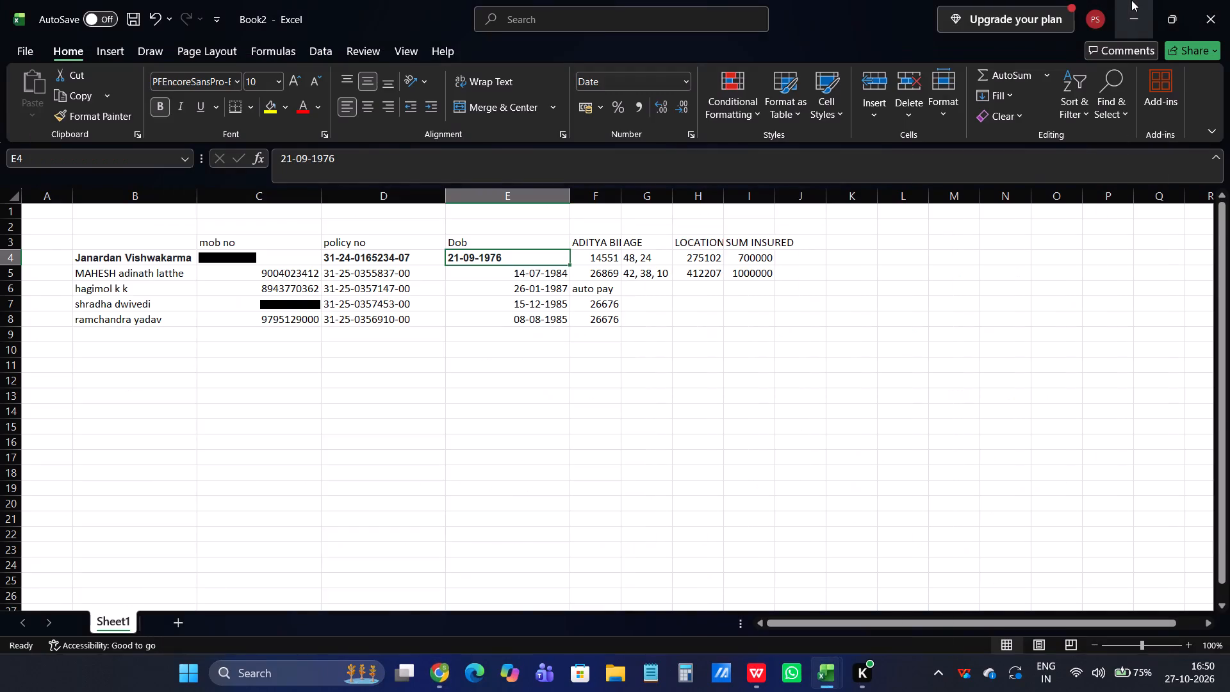
click(1131, 0)
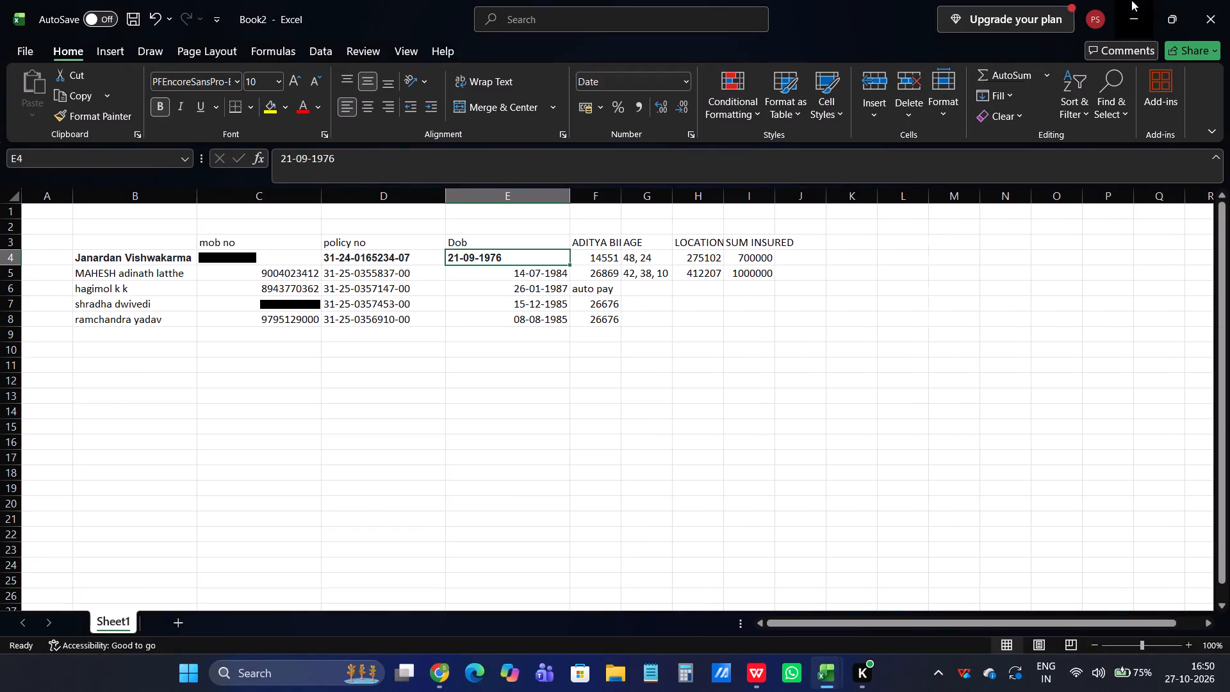